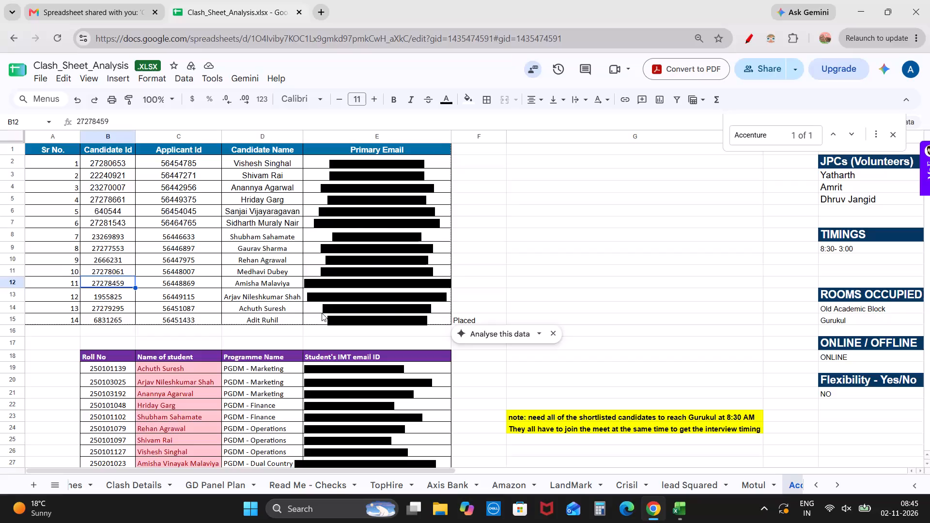
Open the Accenture sheet and review its candidate list from the first row.
scroll(621, 492, left, 4)
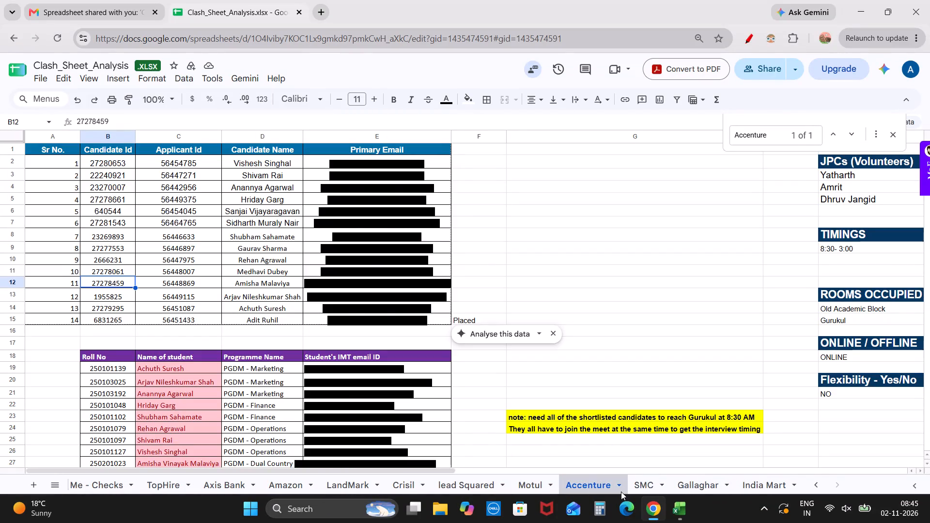
scroll(621, 492, left, 1)
click(597, 487)
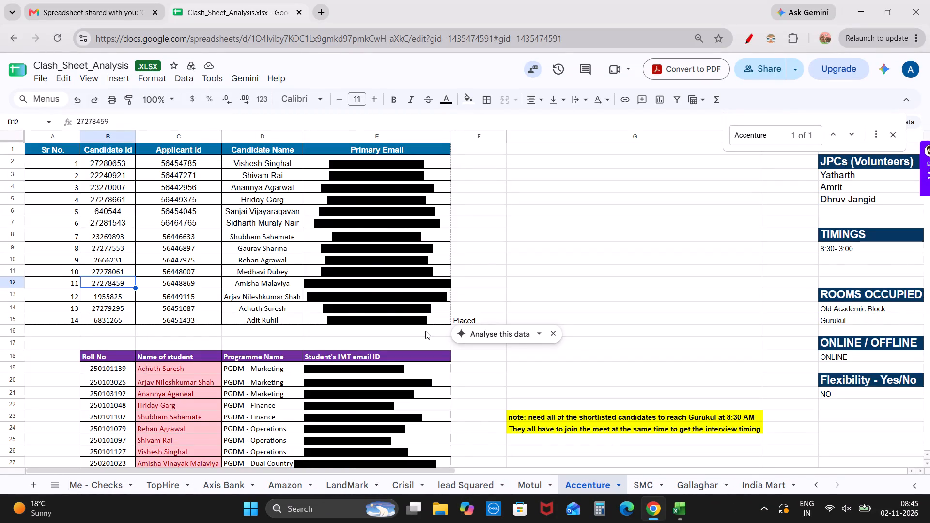
scroll(425, 331, up, 1)
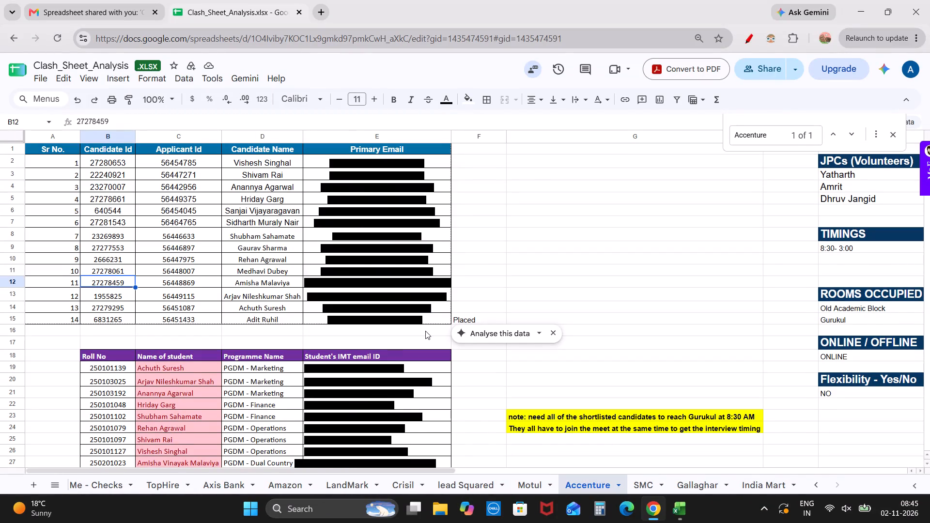
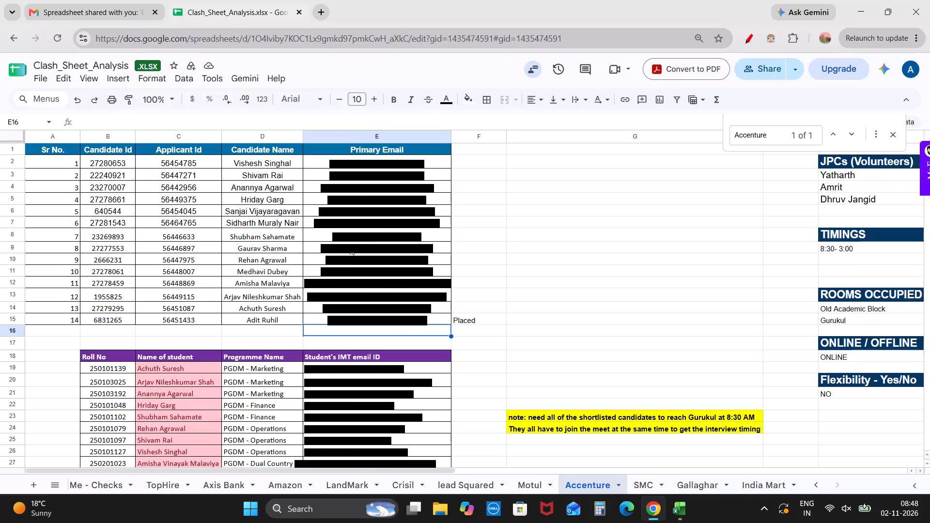
Copy the candidate names in D2:D14 of the Accenture sheet and paste them into the Excel workbook Book1 starting at A18.
scroll(350, 246, right, 1)
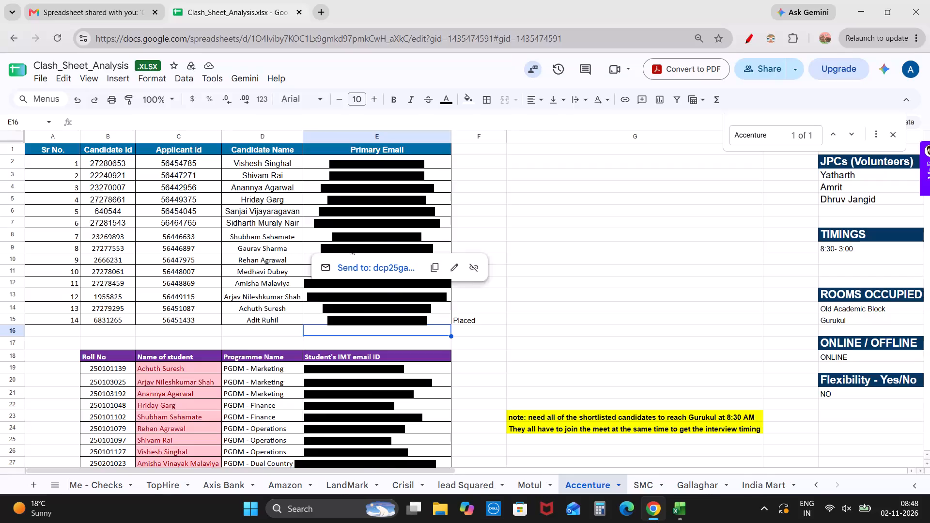
scroll(350, 246, right, 1)
click(470, 306)
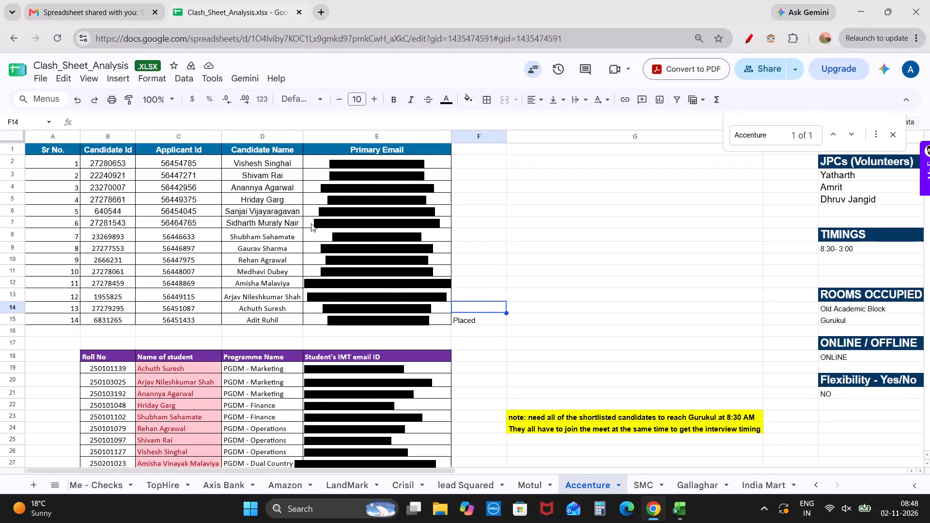
drag(280, 166, 266, 301)
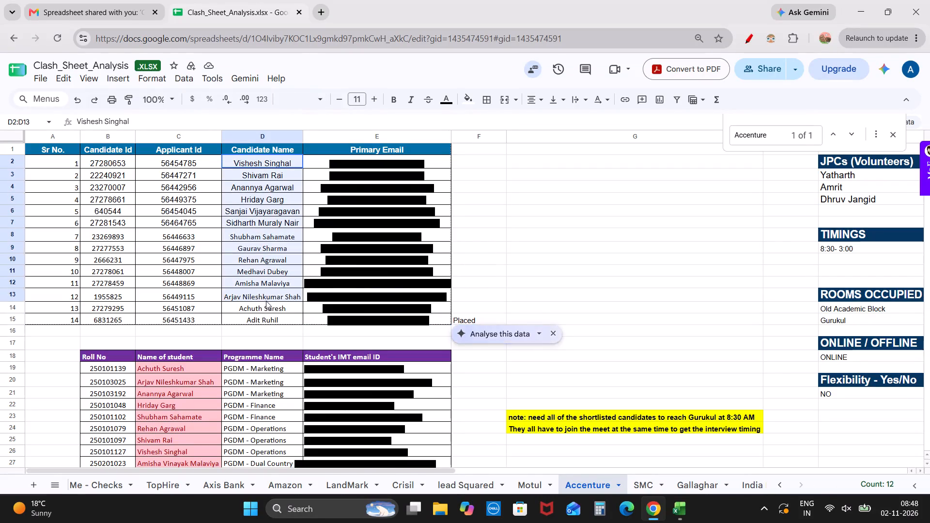
drag(266, 301, 266, 309)
key(ctrl+c)
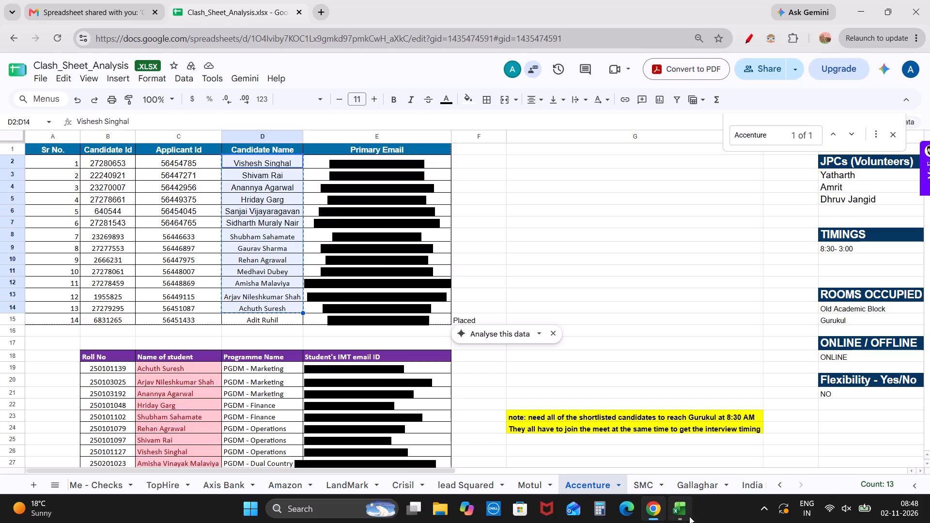
click(687, 462)
scroll(422, 377, down, 1)
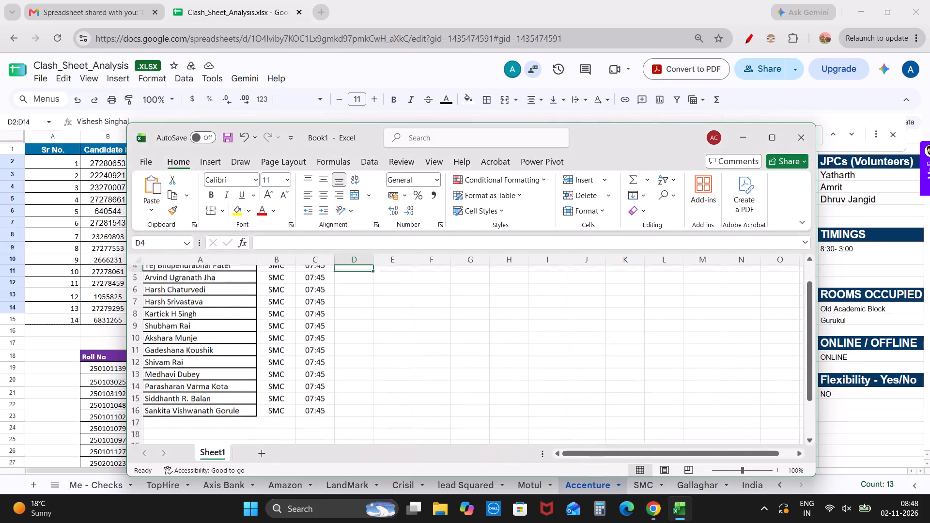
scroll(422, 377, down, 1)
click(210, 381)
key(ctrl+v)
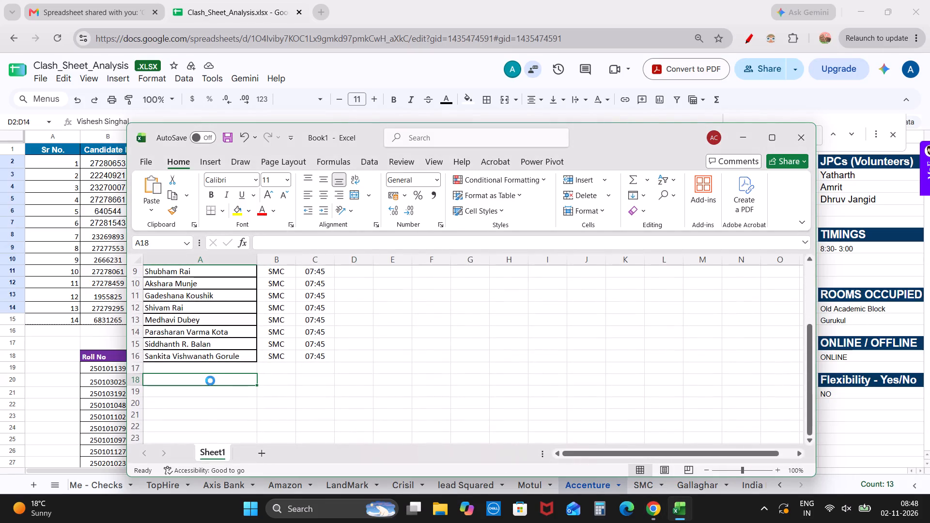
Enter the company name Accenture in B18, beside the first newly pasted candidate.
scroll(267, 385, down, 1)
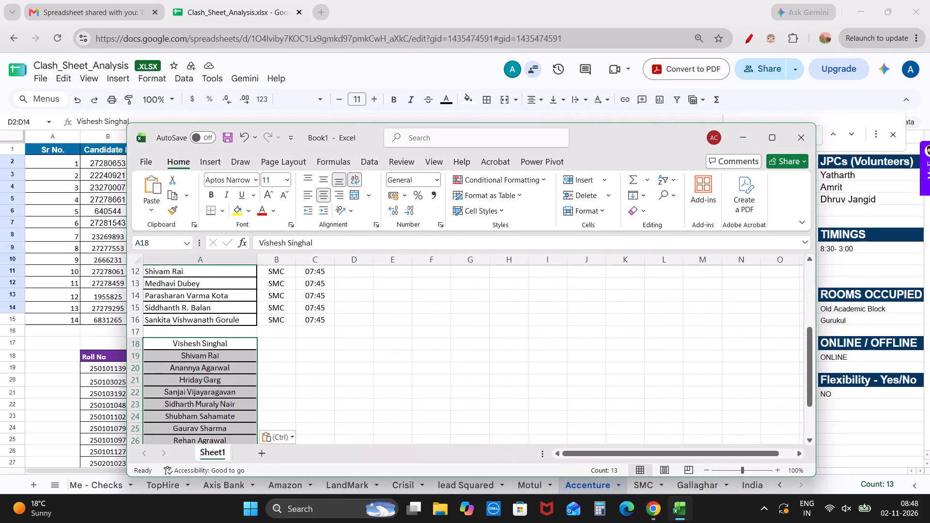
click(269, 347)
text(Accentureed)
key(BackSpace)
key(BackSpace)
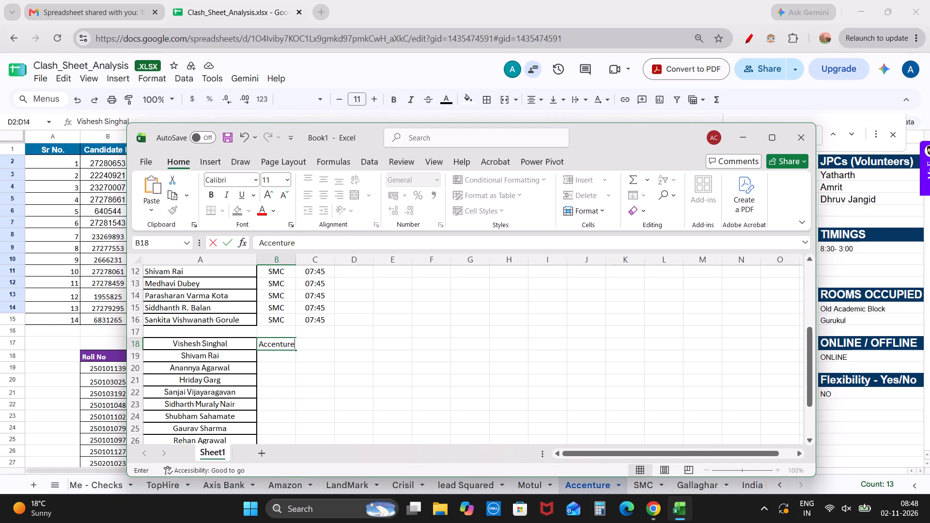
click(309, 343)
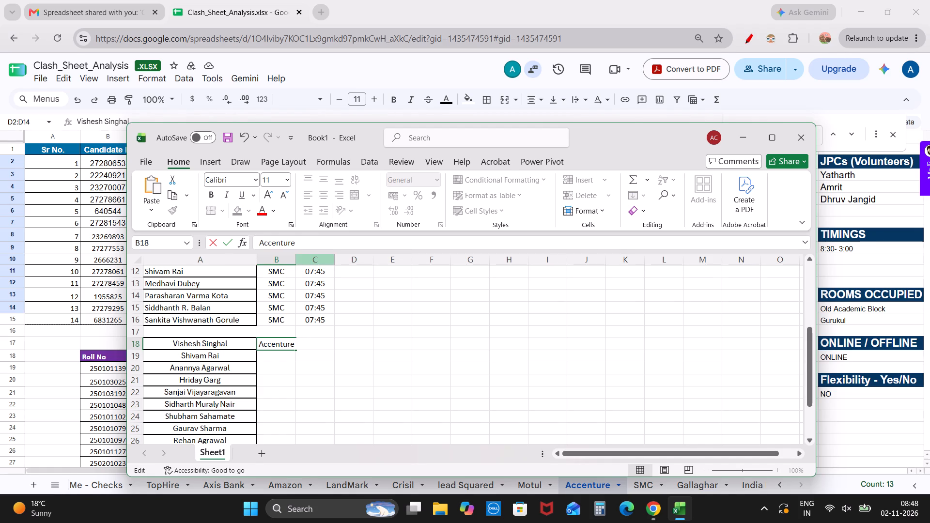
Auto-fit the width of column B to the company names.
click(296, 263)
click(370, 308)
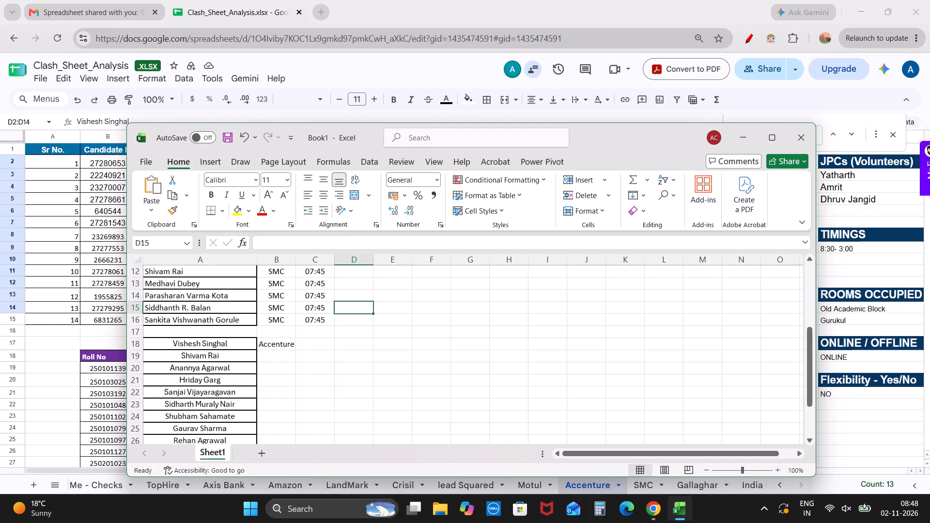
double_click(296, 261)
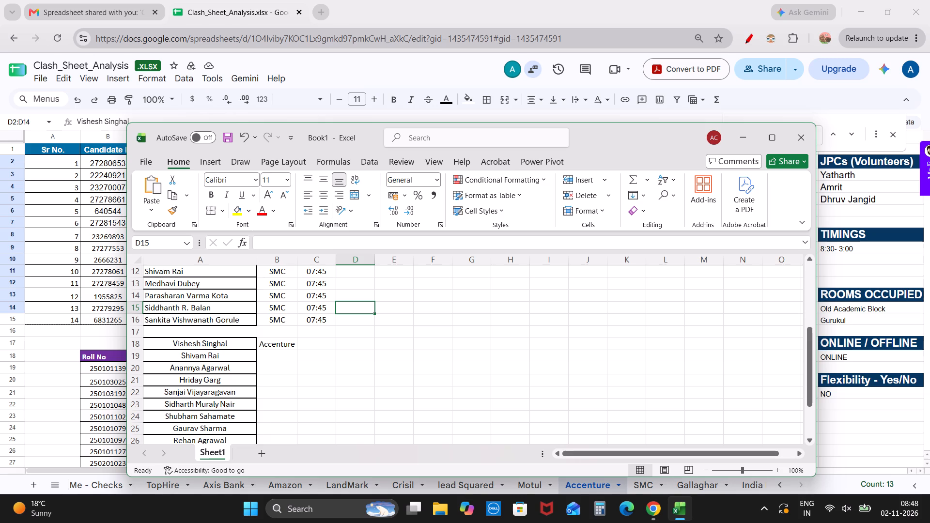
Fill Accenture from B18 down alongside all the pasted candidate names.
click(288, 345)
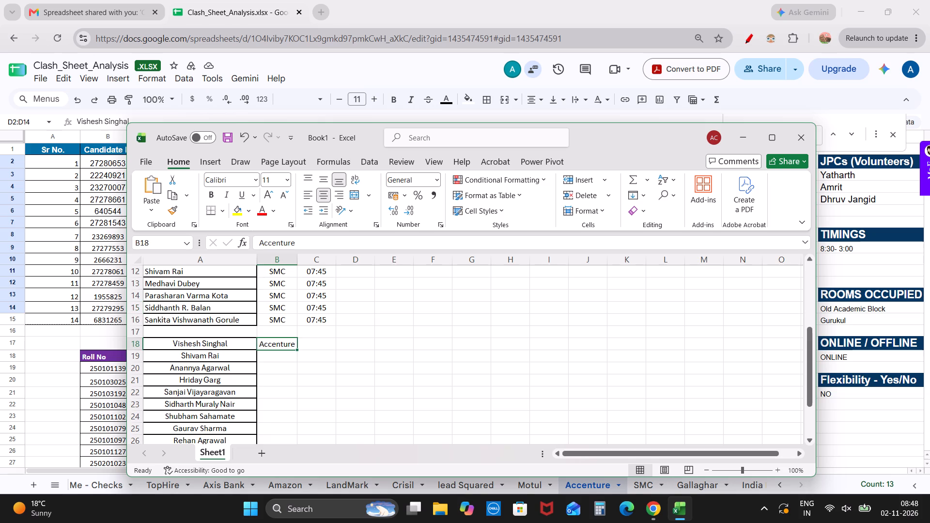
double_click(297, 351)
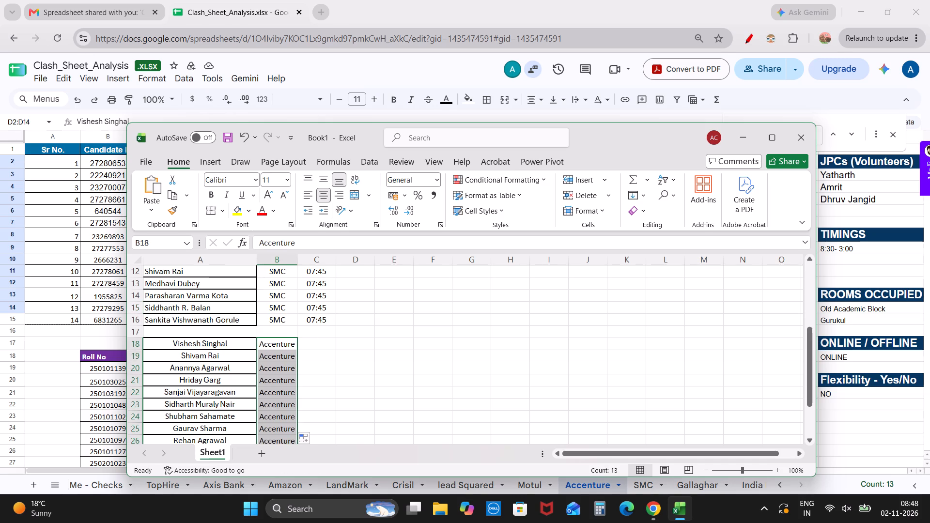
Enter the time 08:50 in C18 for the first Accenture candidate and copy it to C19.
click(313, 343)
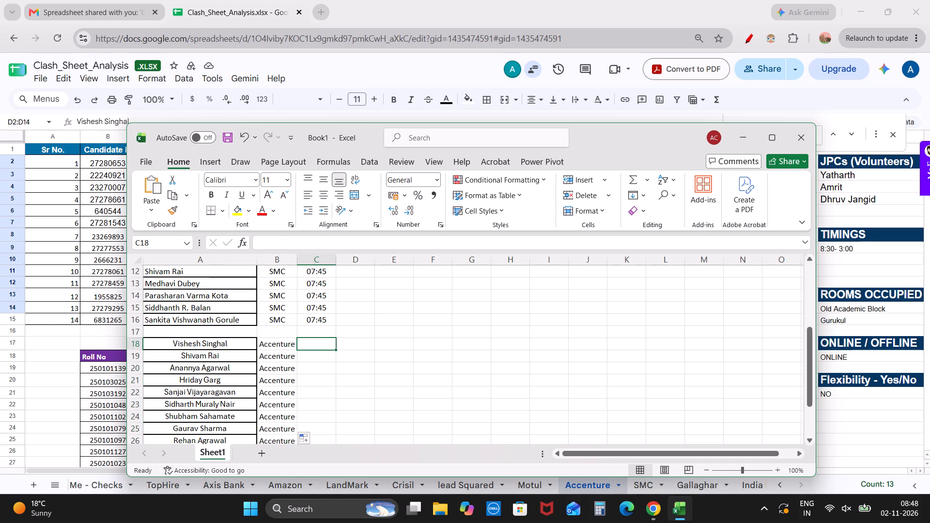
text(08)
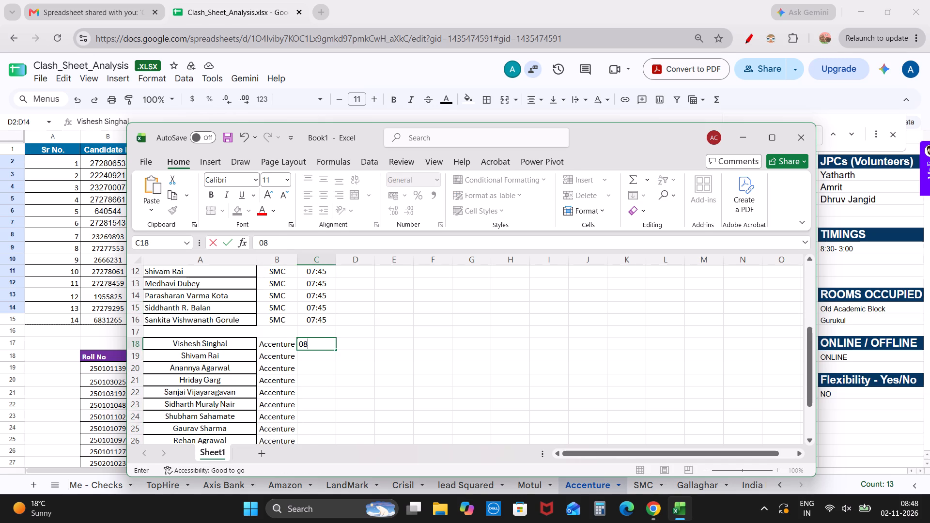
text(:50)
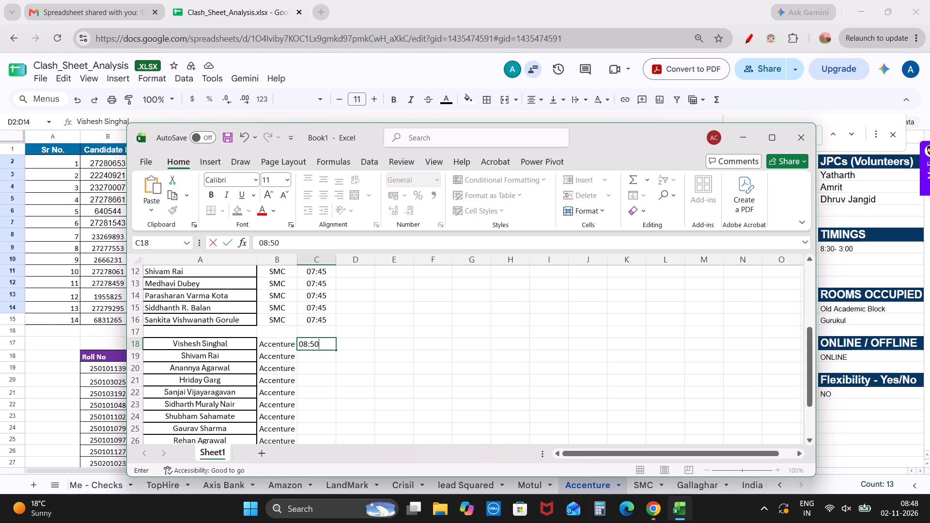
click(346, 341)
click(330, 344)
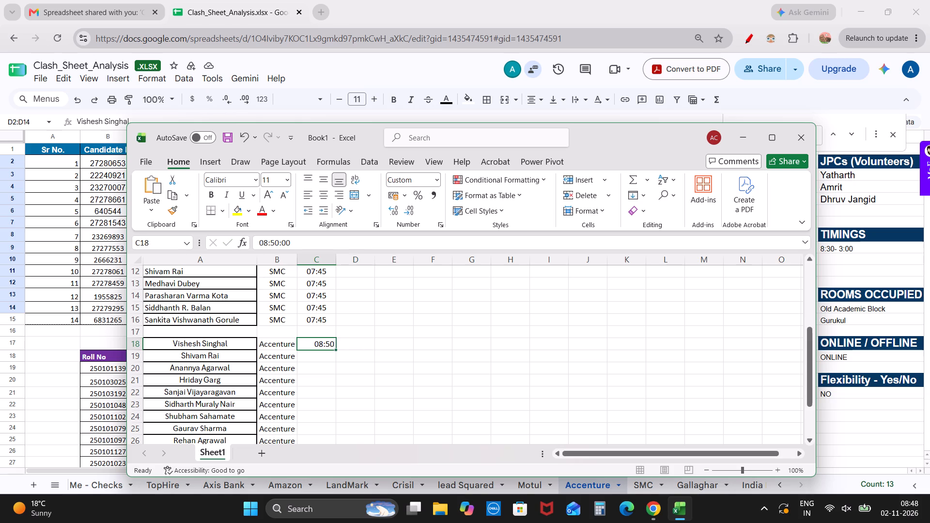
key(ctrl+c)
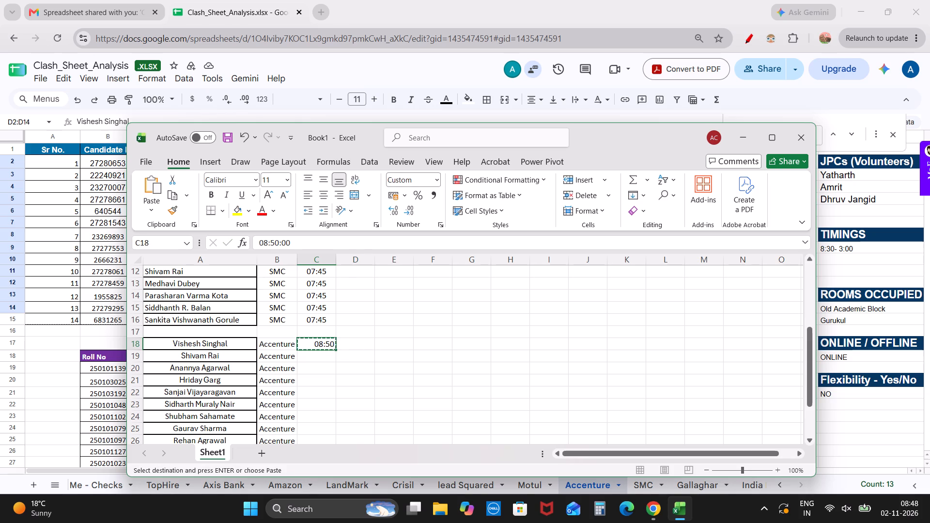
click(324, 354)
key(ctrl+v)
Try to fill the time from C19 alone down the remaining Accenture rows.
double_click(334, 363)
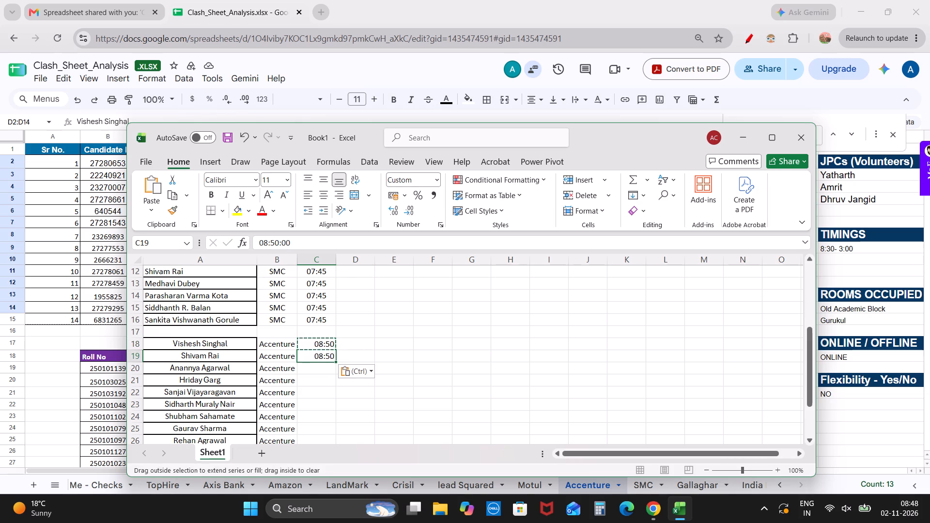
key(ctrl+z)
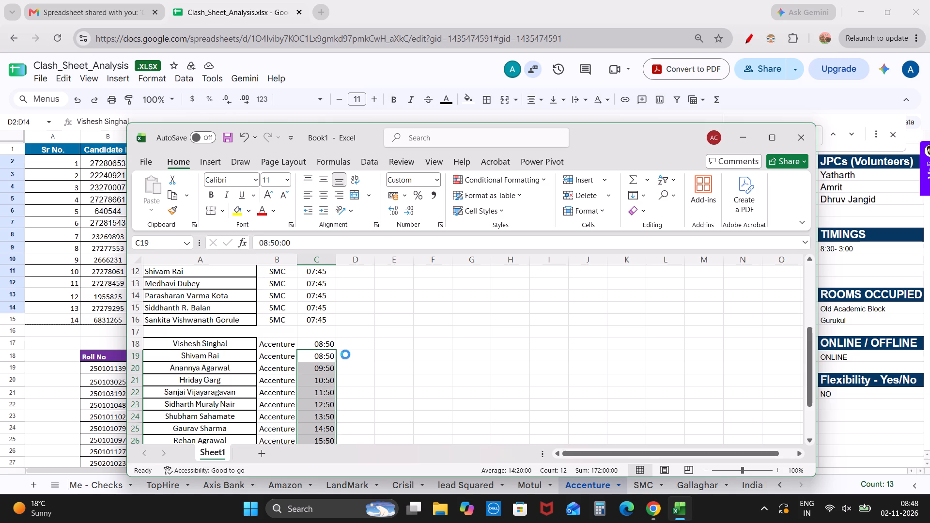
Fill the constant time 08:50 from C18:C19 down to the last Accenture candidate row.
drag(327, 346, 326, 354)
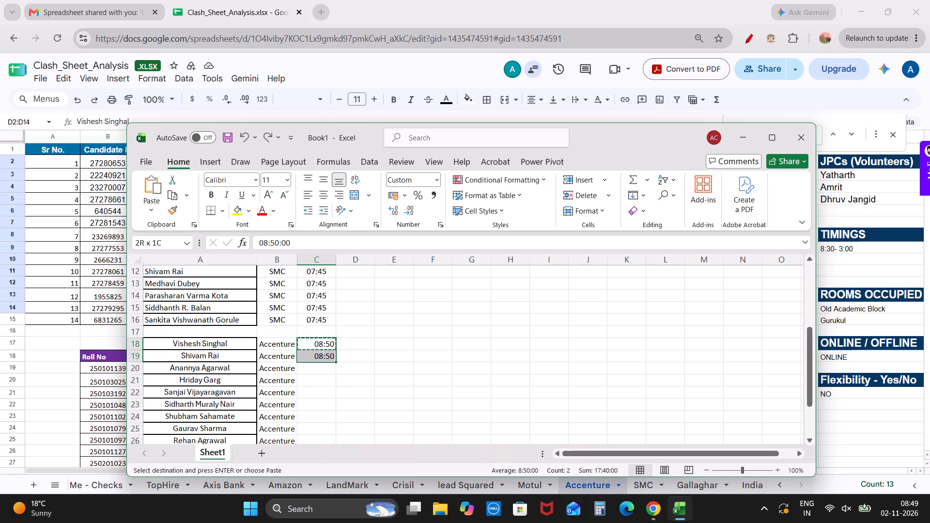
drag(326, 354, 326, 355)
double_click(334, 362)
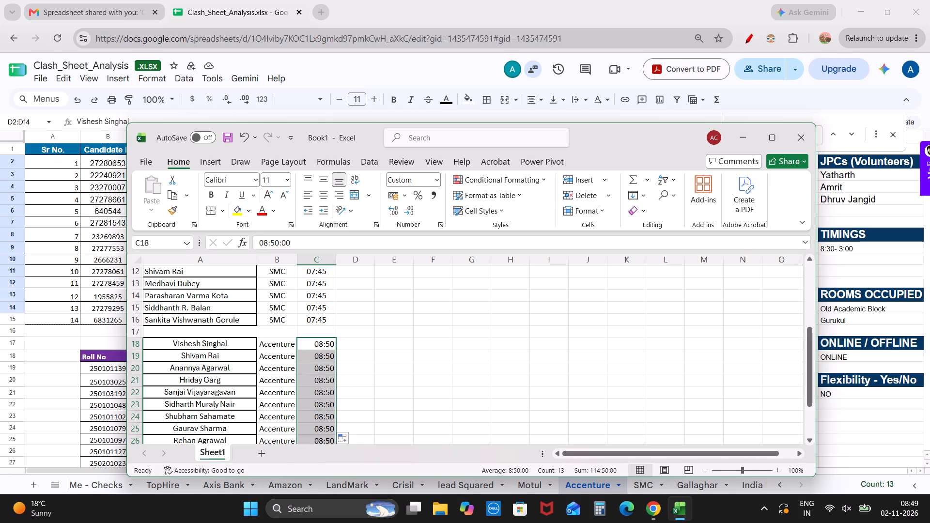
Review the names, company and times of the SMC and Accenture rows in the compiled list.
scroll(299, 348, down, 1)
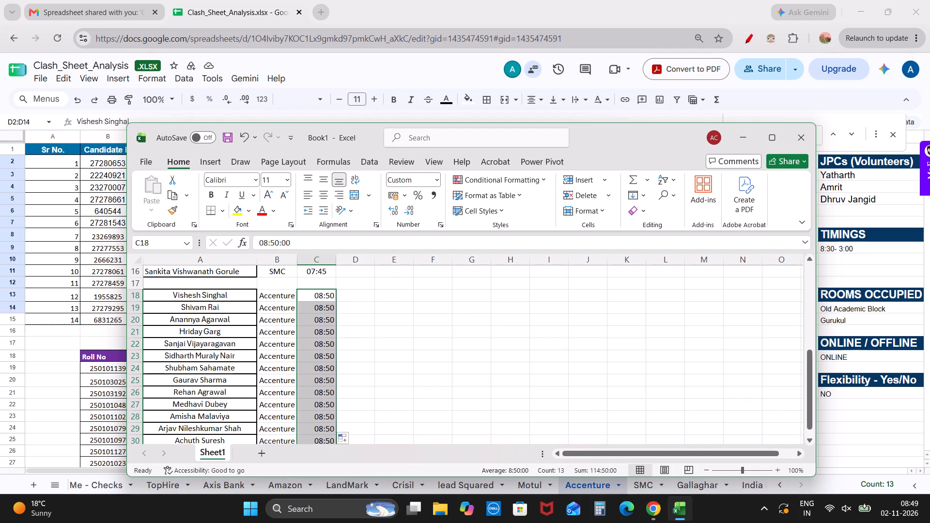
click(358, 295)
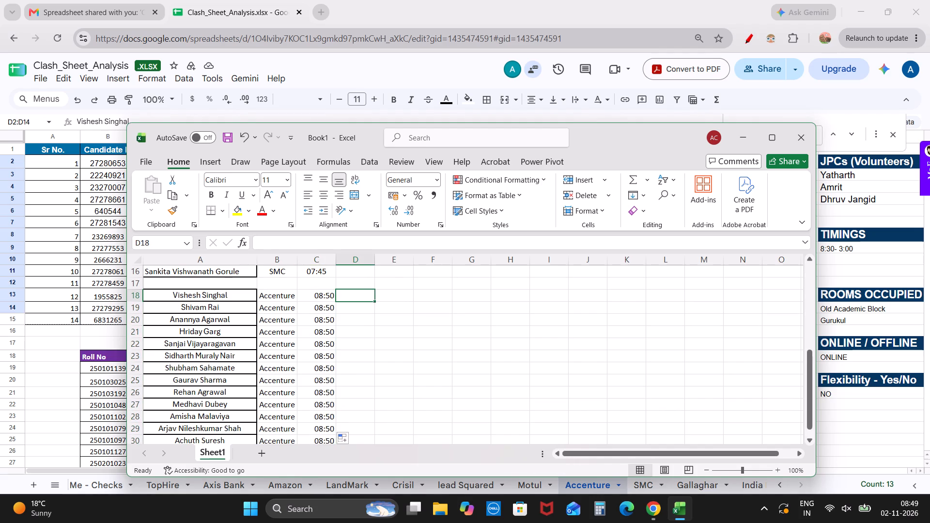
scroll(358, 295, up, 1)
scroll(358, 295, down, 1)
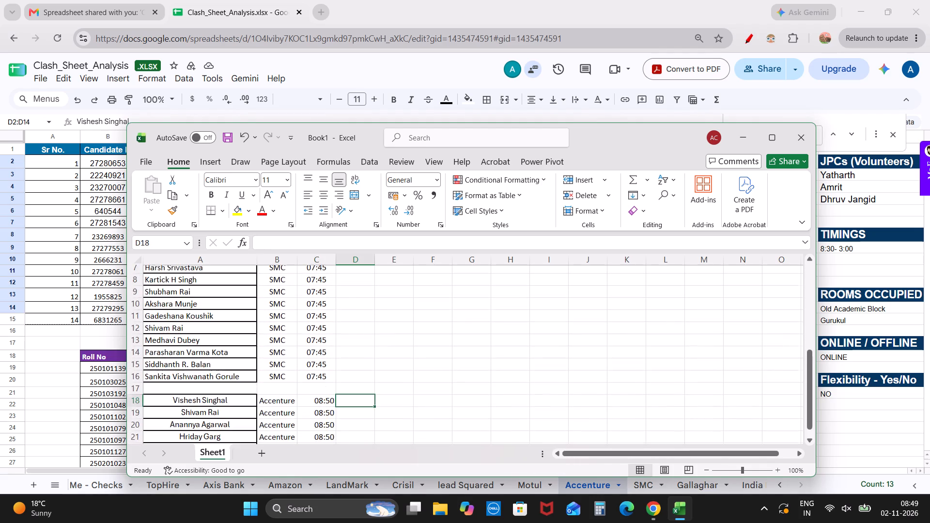
scroll(358, 295, down, 2)
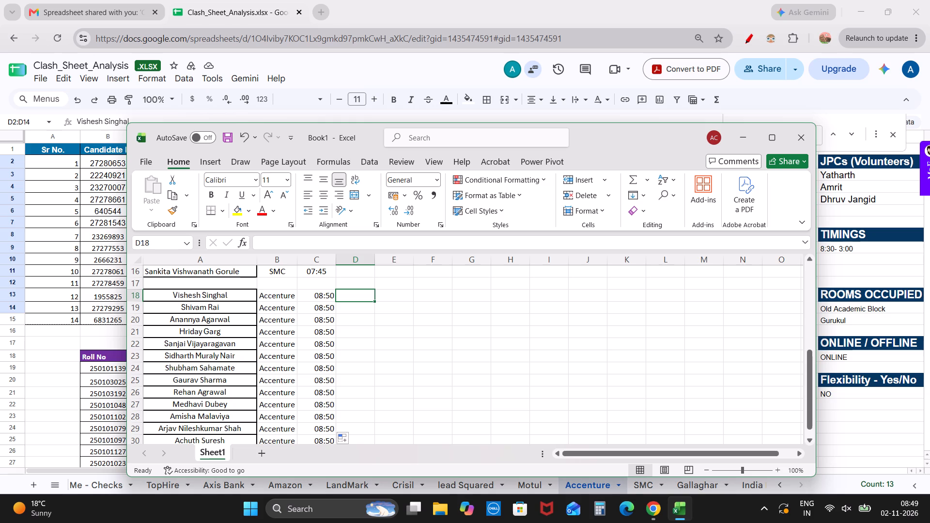
scroll(327, 363, down, 1)
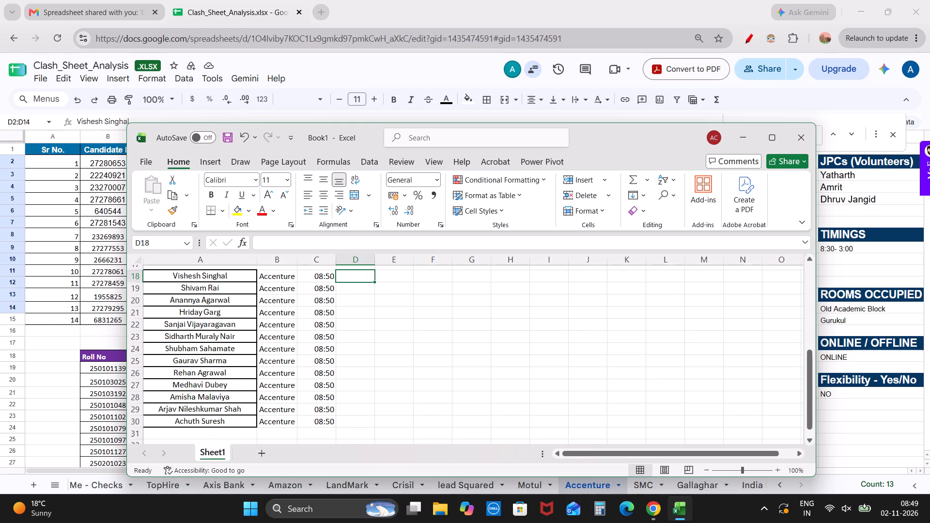
scroll(327, 363, down, 1)
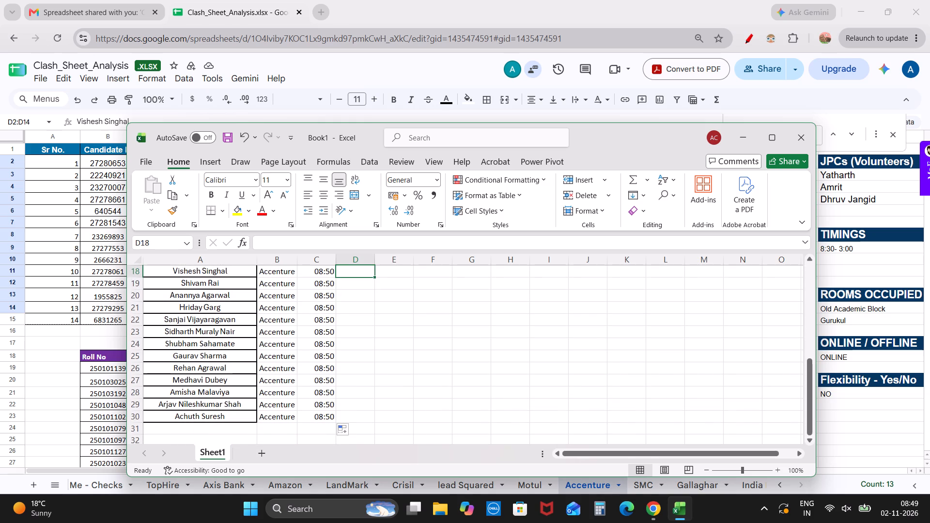
scroll(327, 363, up, 1)
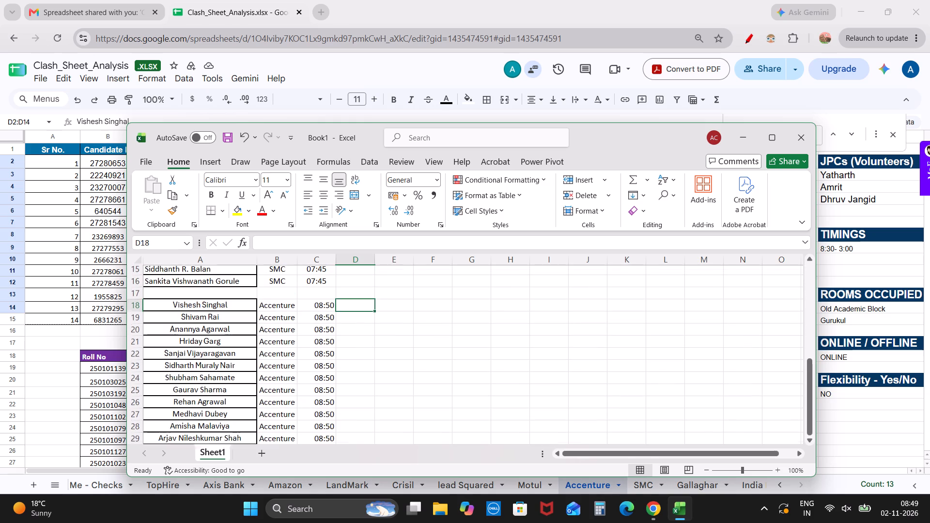
scroll(327, 363, up, 1)
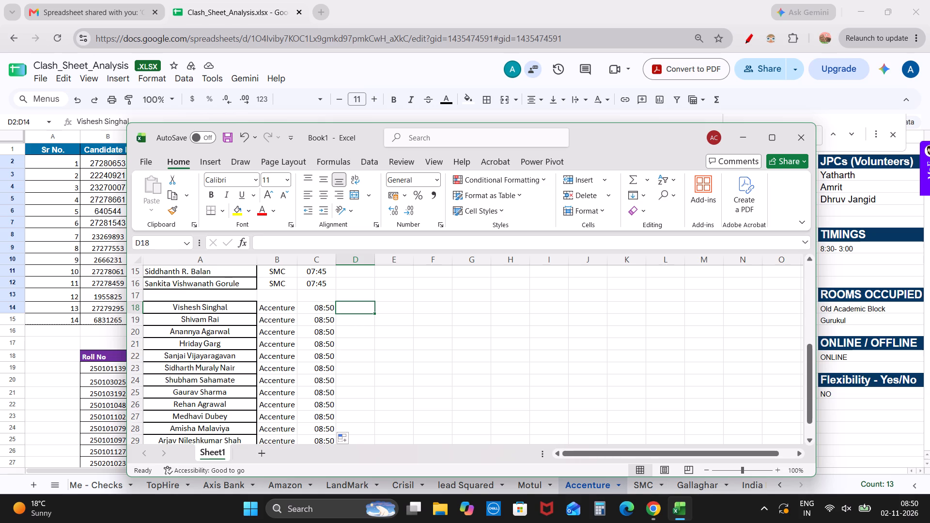
Clear the time in C29 for the second-to-last Accenture candidate.
scroll(236, 414, down, 1)
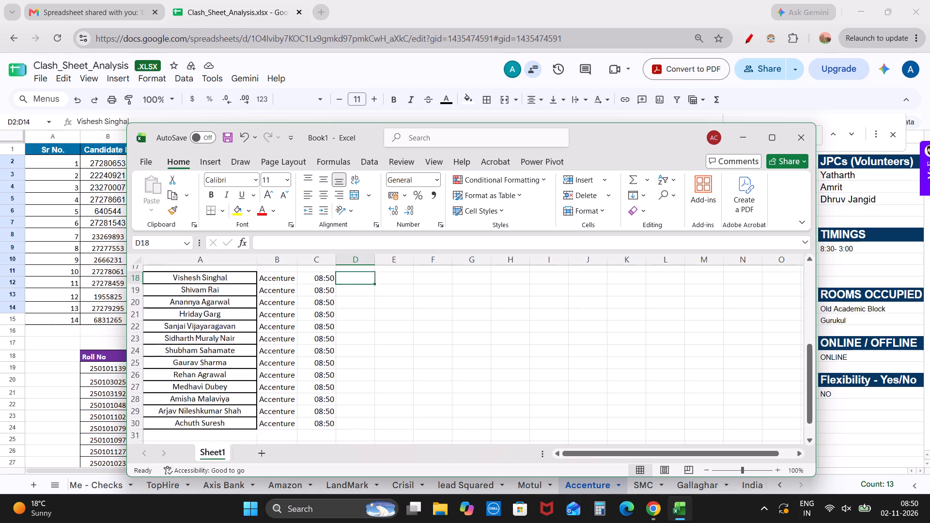
scroll(236, 414, down, 1)
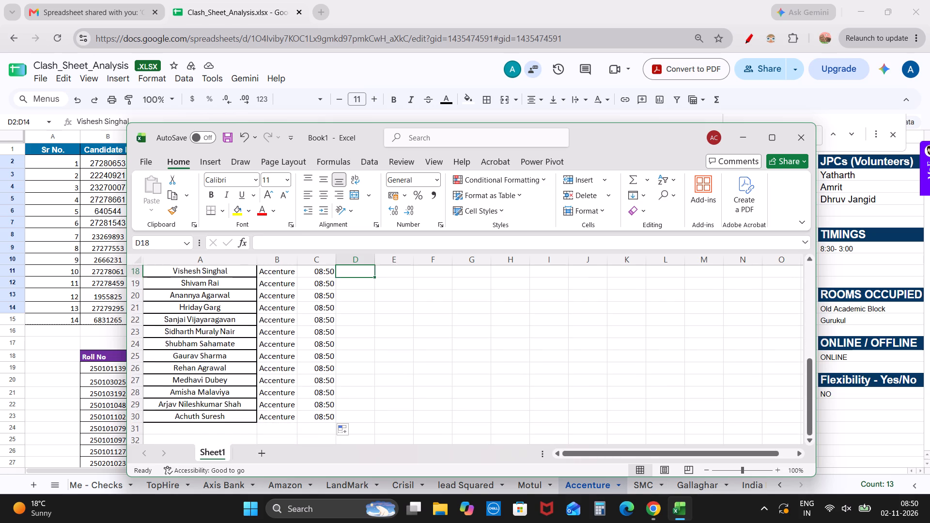
click(232, 406)
drag(232, 406, 275, 411)
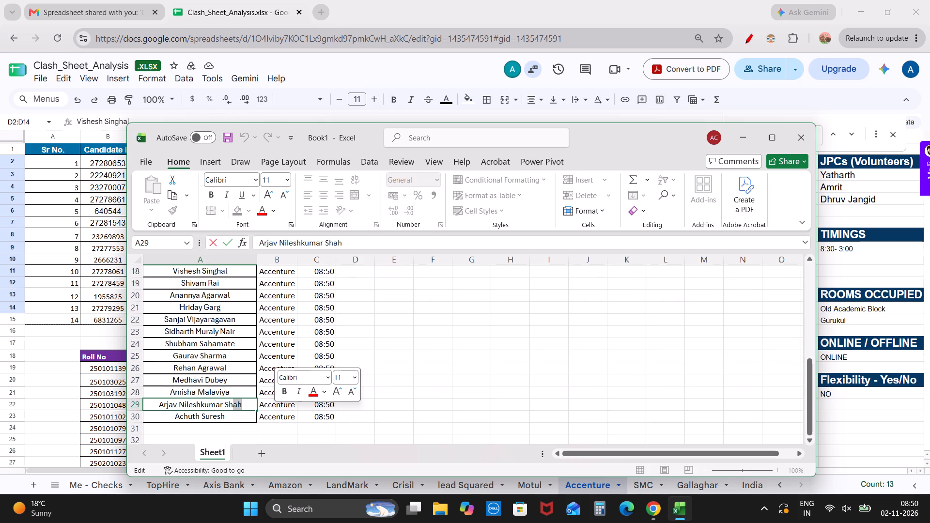
click(319, 407)
key(BackSpace)
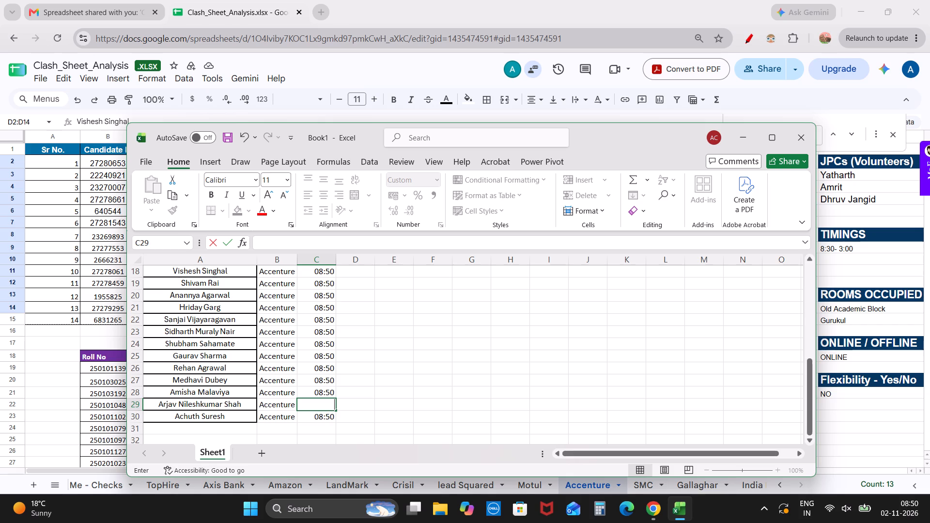
click(341, 407)
scroll(334, 400, up, 1)
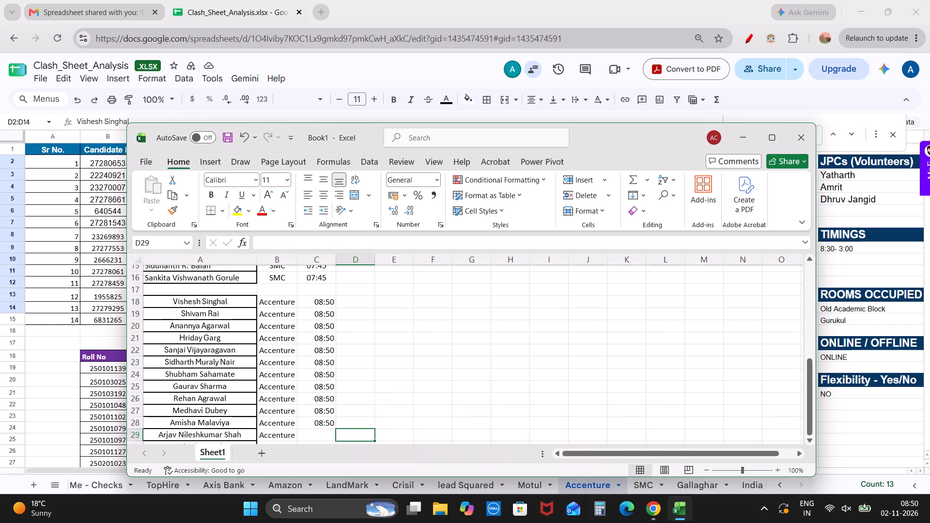
Clear the times in C27 and C19 for the two Accenture candidates in those rows.
scroll(334, 400, up, 1)
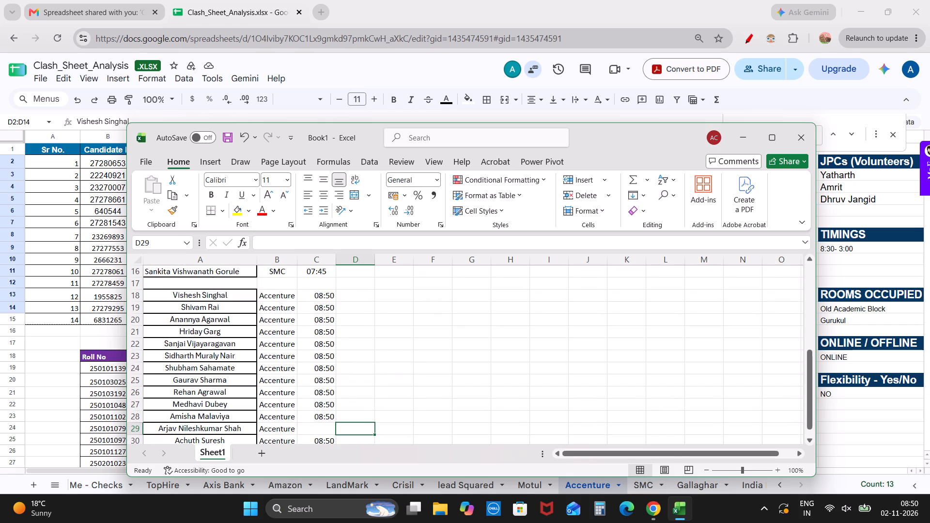
click(323, 405)
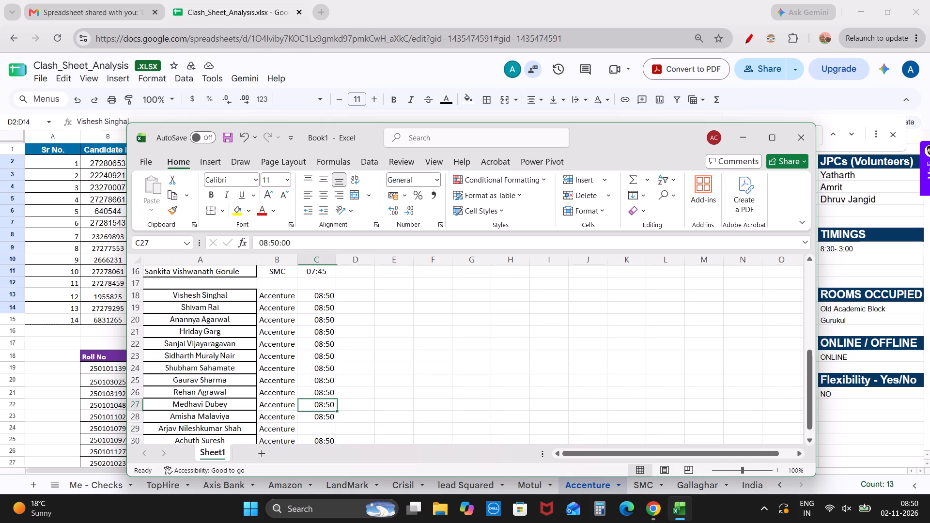
key(BackSpace)
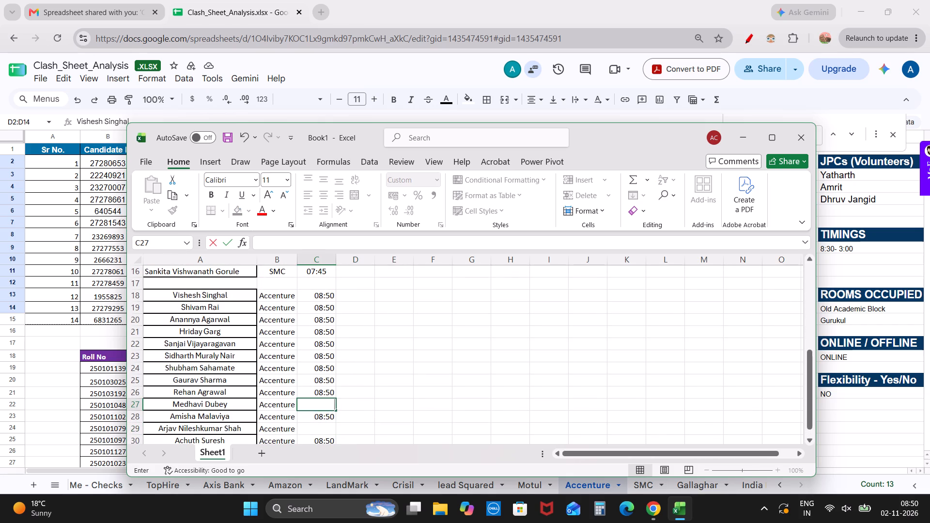
click(360, 385)
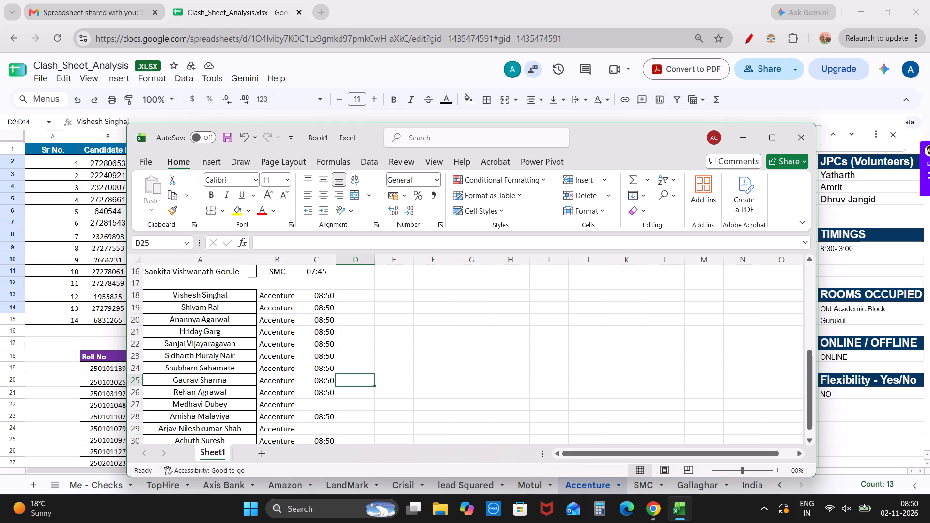
click(322, 313)
key(BackSpace)
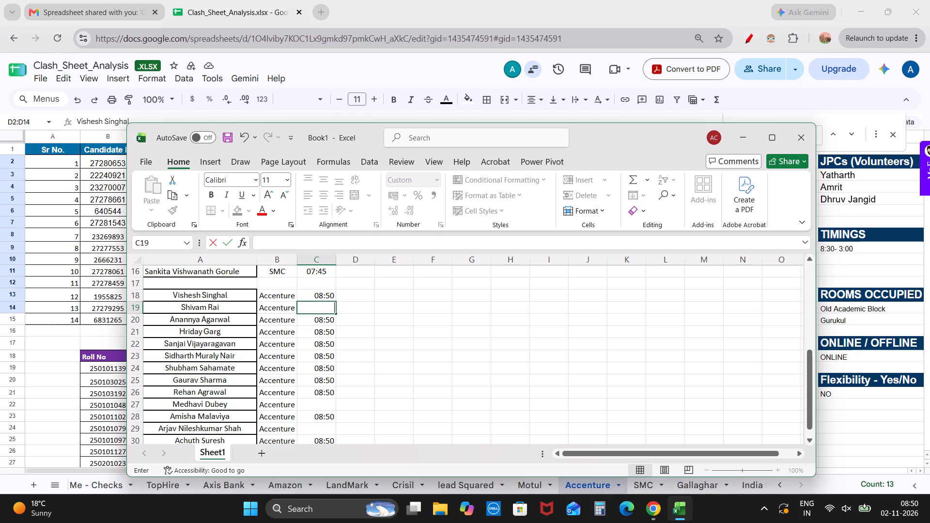
click(375, 312)
Save the compiled candidate workbook to the Desktop folder under the file name IMPPP in .xlsx format.
key(ctrl+s)
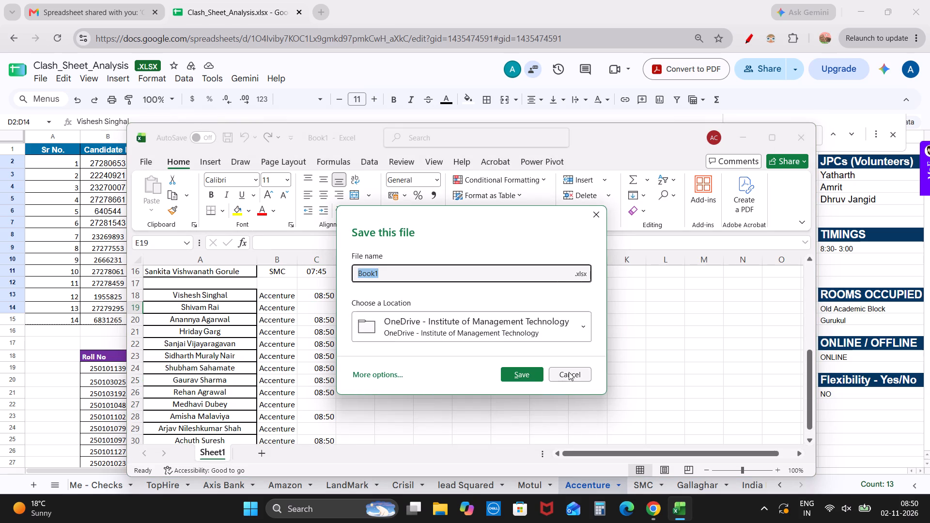
click(568, 372)
key(ctrl+s)
key(ctrl+s)
key(ctrl+s)
key(ctrl+s)
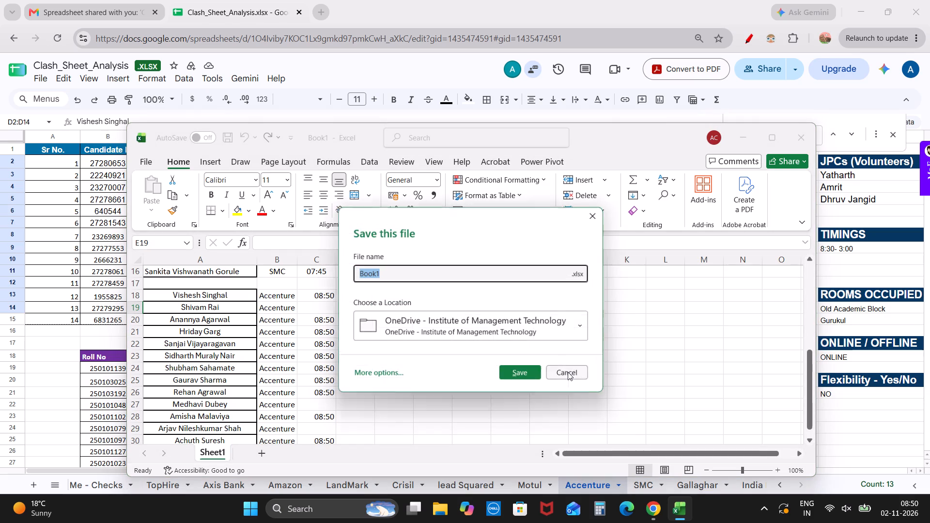
click(544, 313)
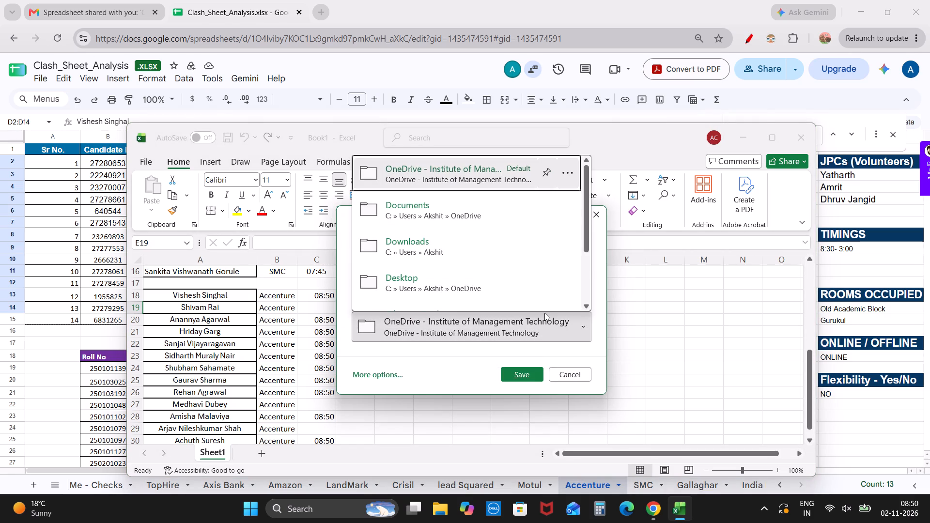
click(443, 277)
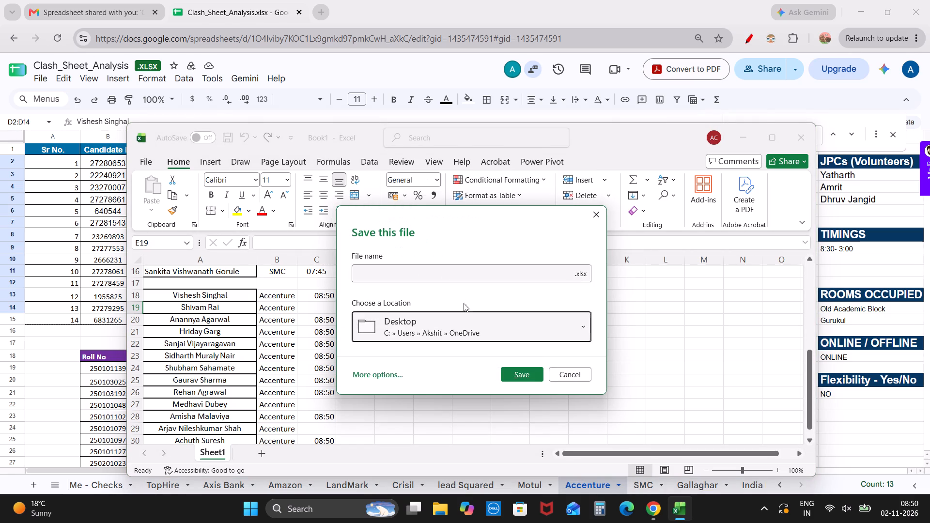
click(387, 270)
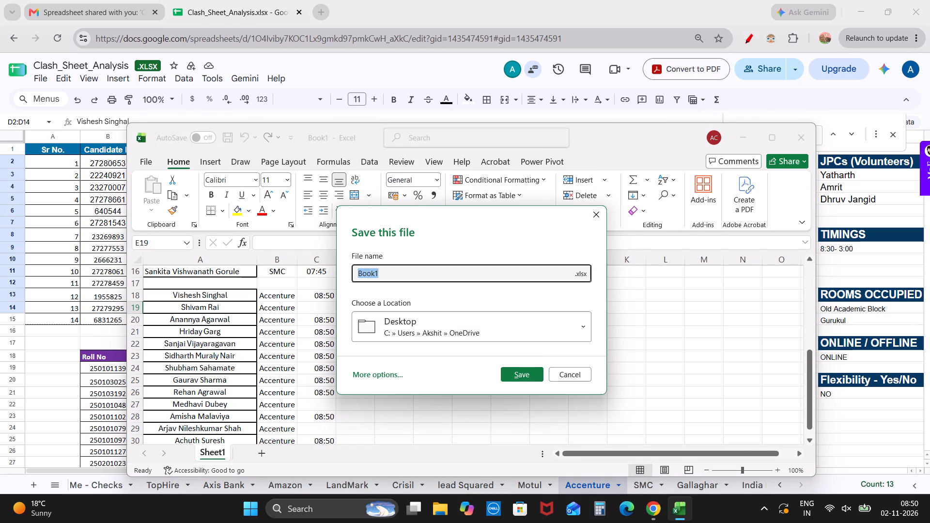
text(IMPPP)
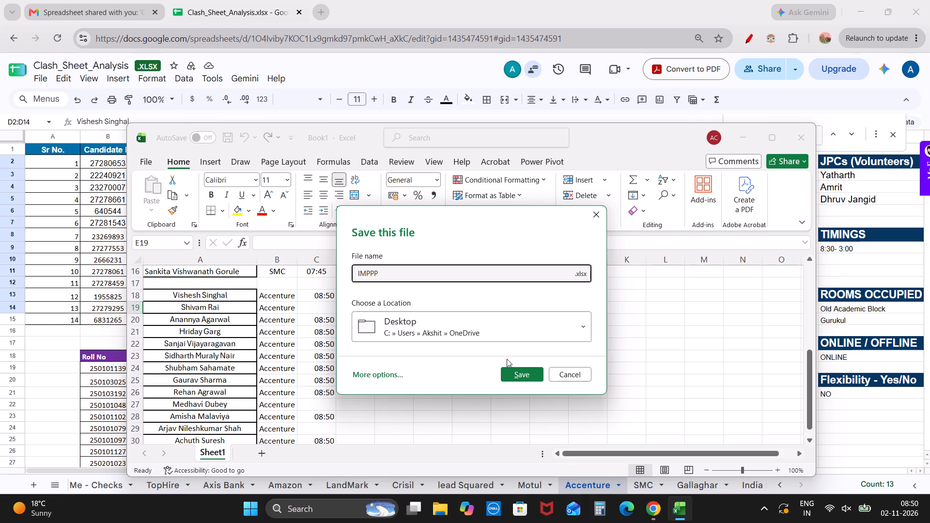
click(520, 369)
click(520, 369)
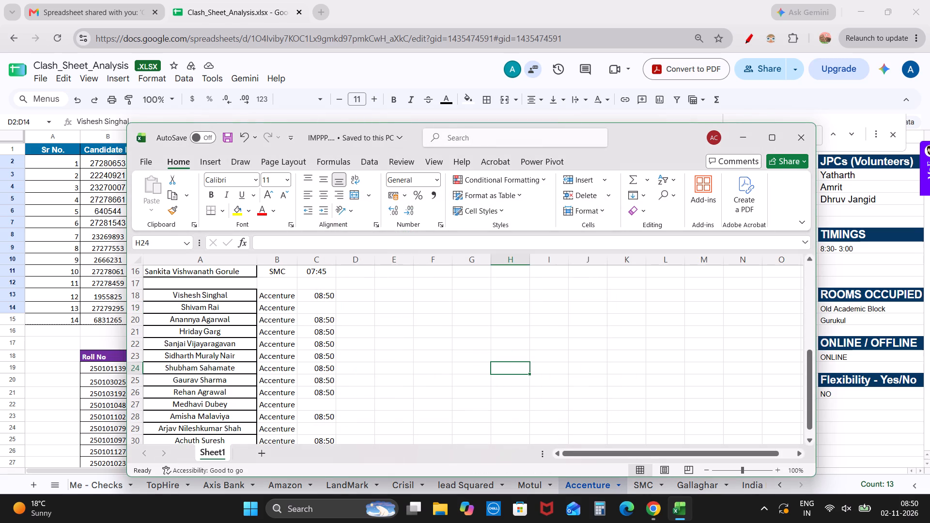
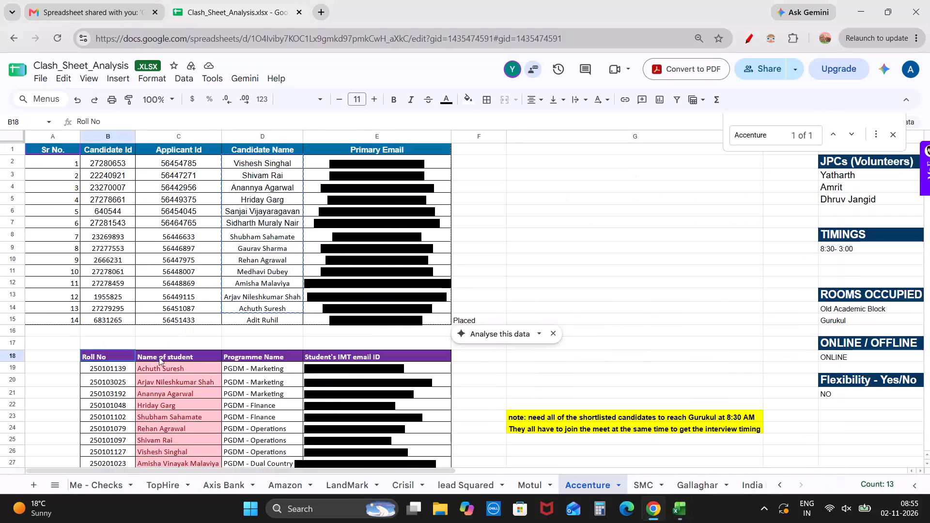
Review the lead Squared sheet's full student list along with its timings and room details.
click(492, 483)
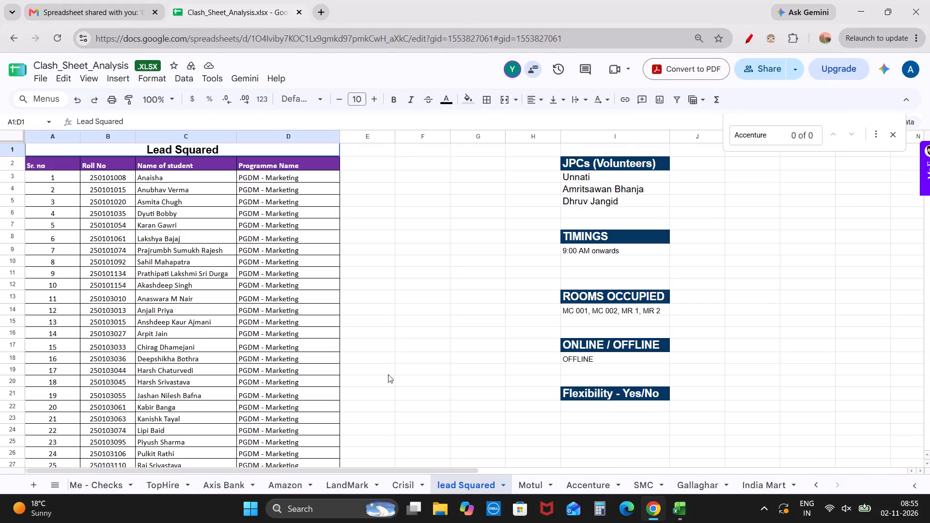
scroll(388, 374, up, 1)
scroll(388, 374, down, 3)
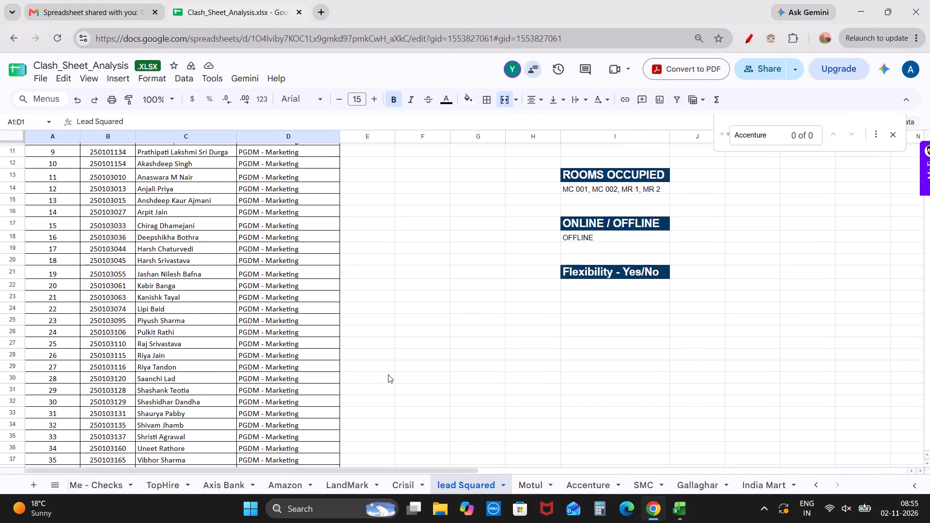
scroll(388, 374, down, 4)
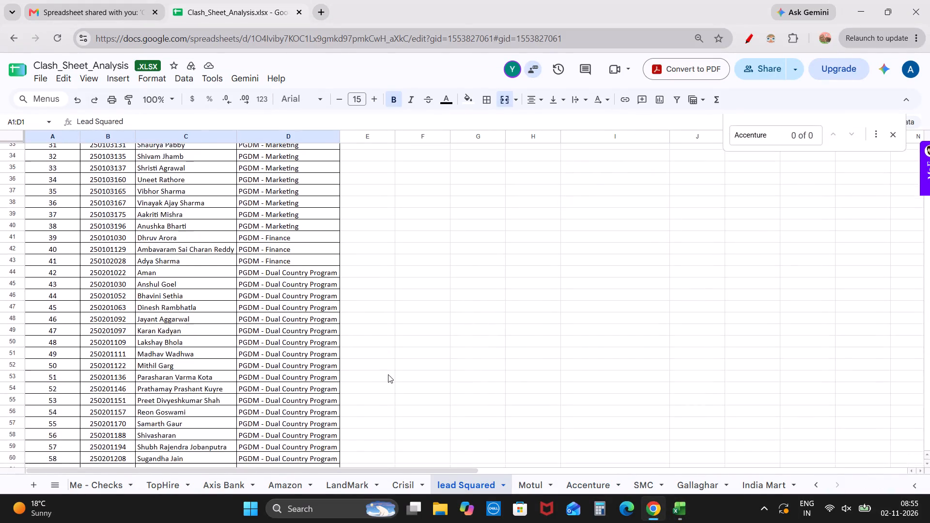
scroll(388, 374, down, 1)
scroll(388, 374, up, 7)
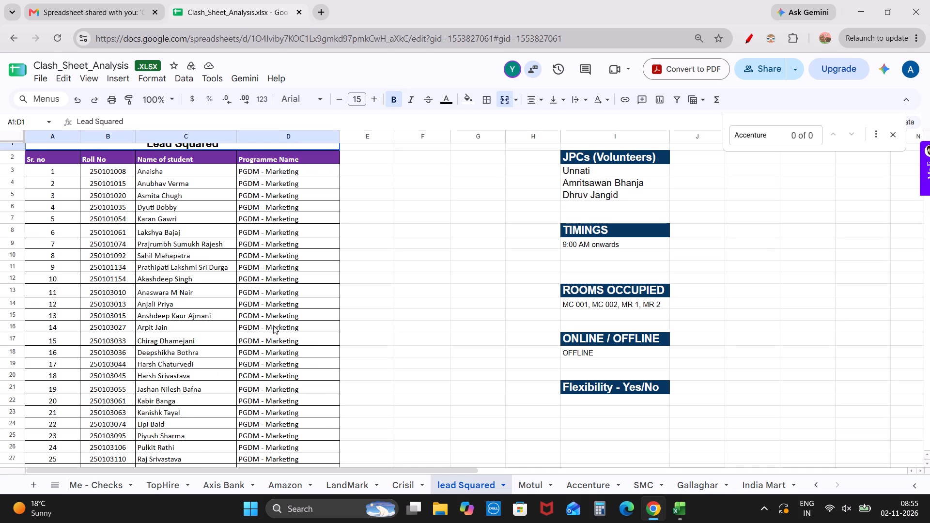
scroll(273, 274, down, 2)
scroll(273, 274, up, 1)
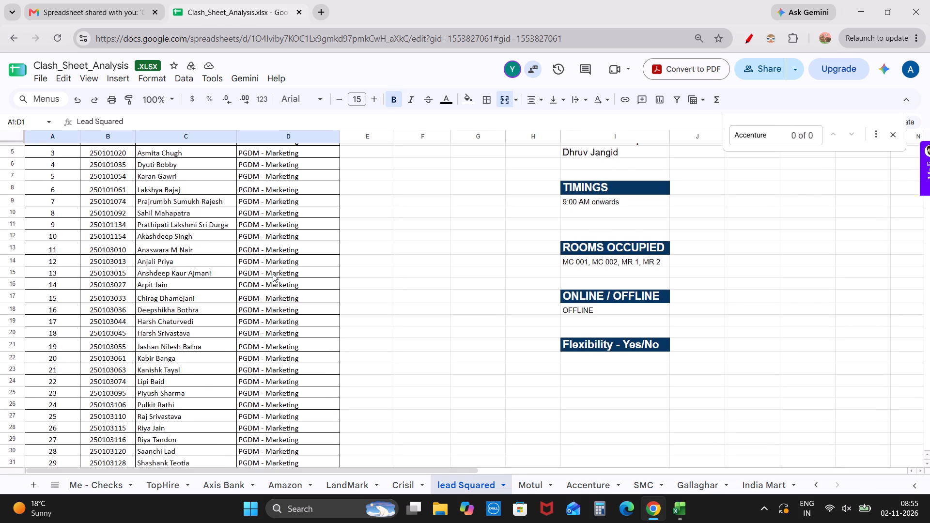
scroll(273, 274, up, 1)
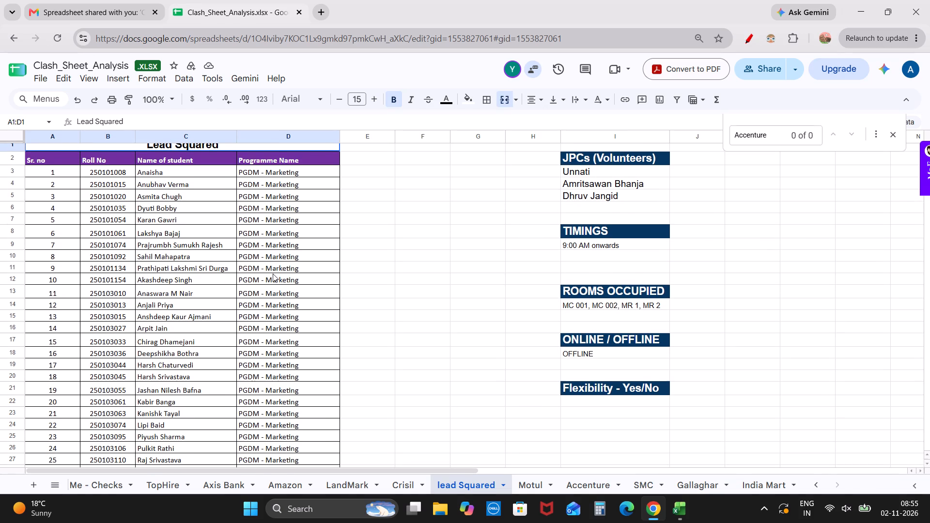
scroll(413, 286, down, 1)
scroll(413, 286, up, 1)
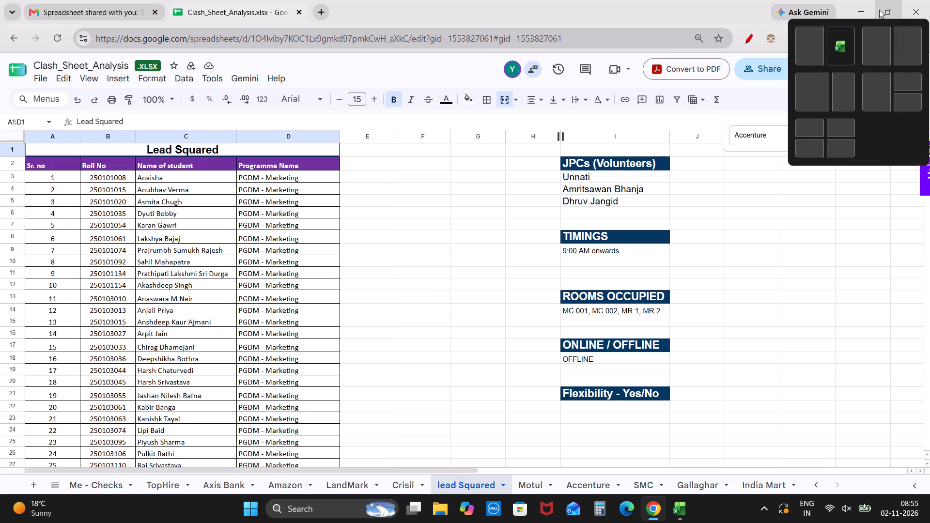
Arrange the Clash_Sheet_Analysis browser window side by side with the IMPPP workbook.
click(822, 47)
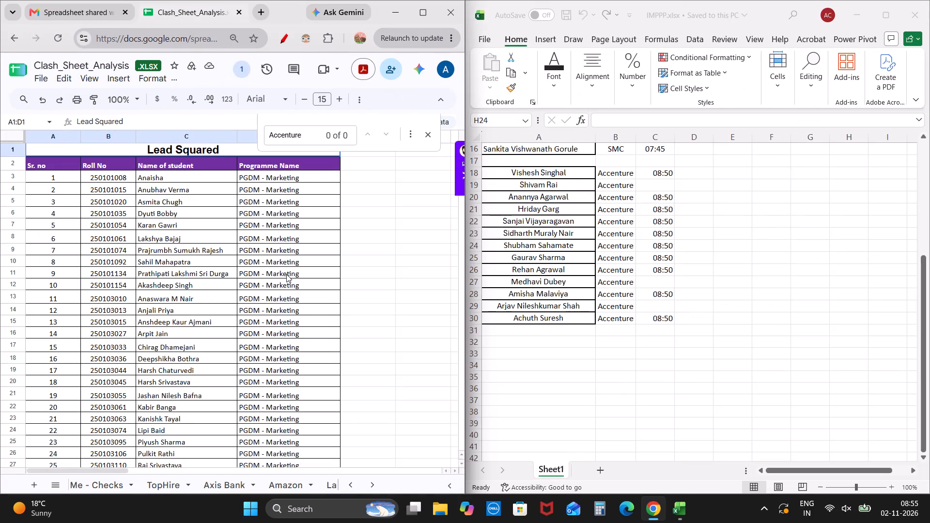
Copy the name of Lead Squared student Sr. no 31 into cell A32 of the IMPPP workbook.
scroll(237, 281, down, 2)
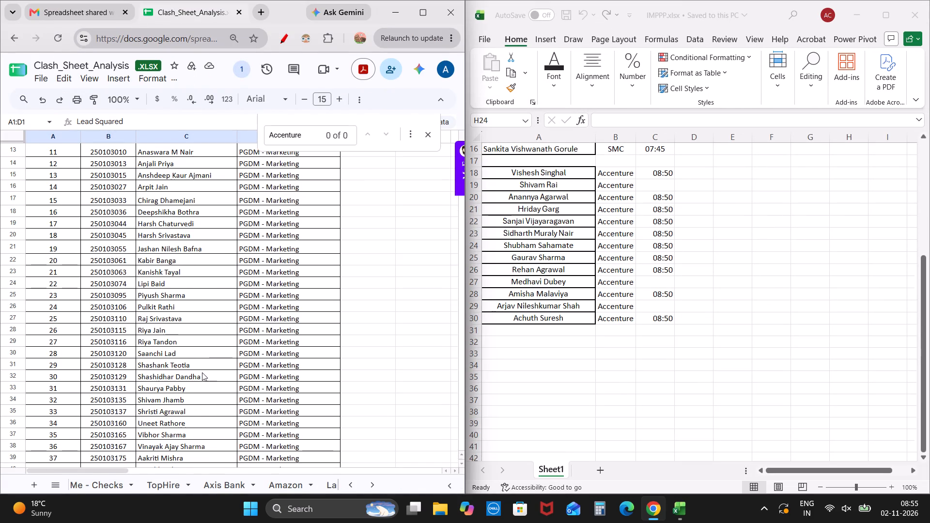
click(174, 388)
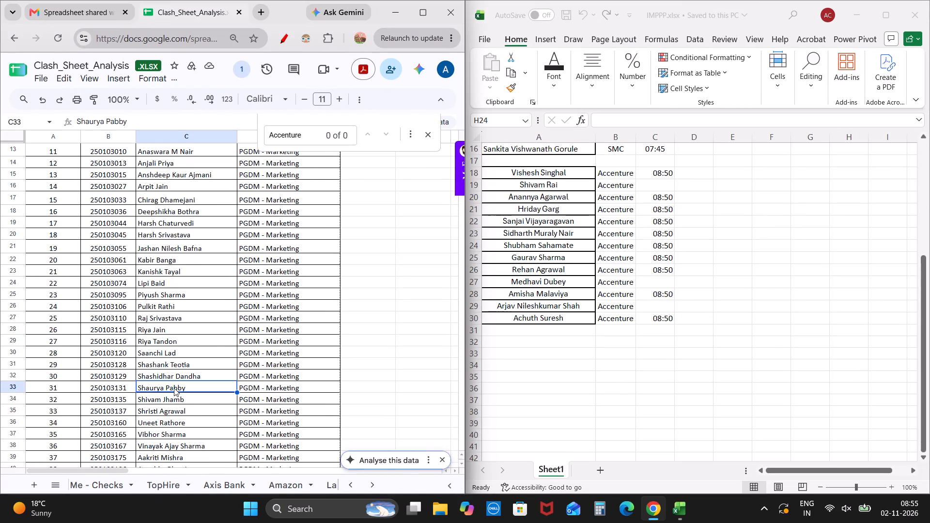
key(ctrl+c)
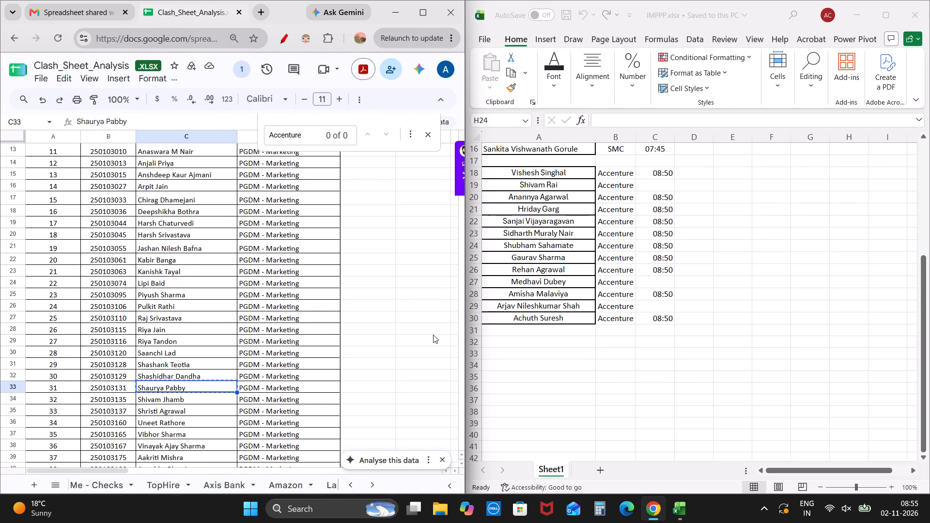
click(531, 342)
click(531, 342)
key(ctrl+v)
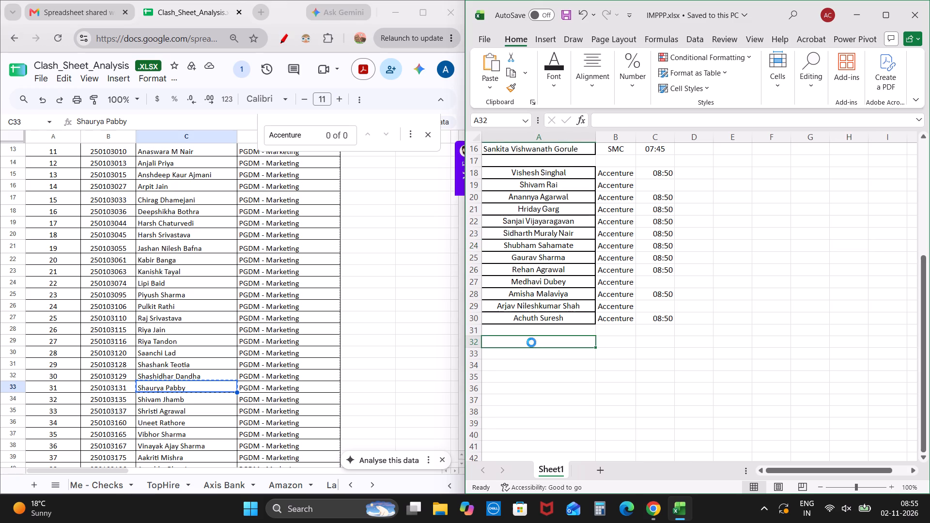
Copy the name of Lead Squared student Sr. no 36 into cell A33 of the compiled list.
scroll(224, 385, down, 1)
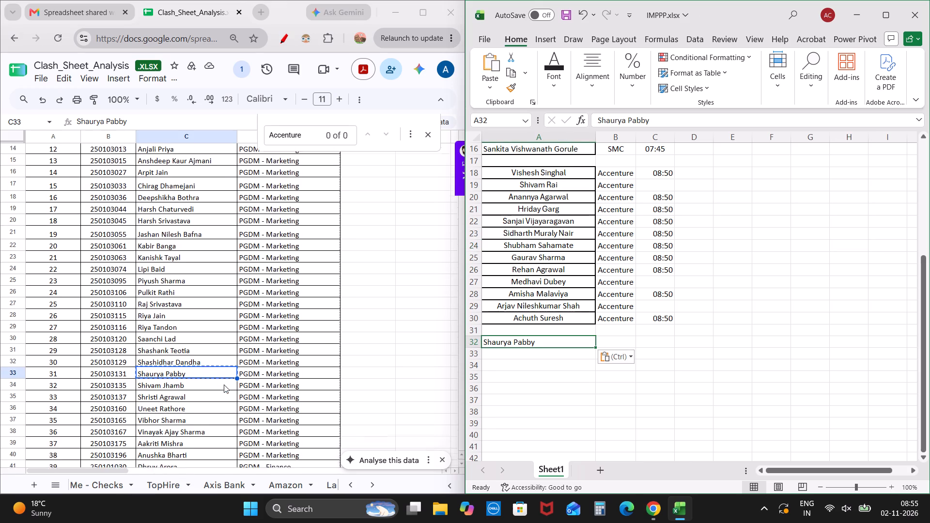
scroll(224, 385, down, 1)
click(187, 409)
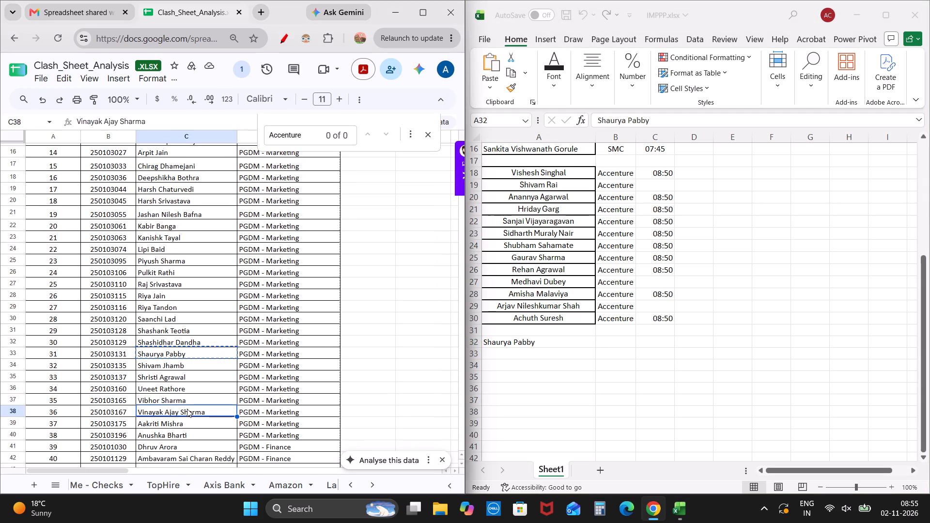
key(ctrl+c)
click(524, 351)
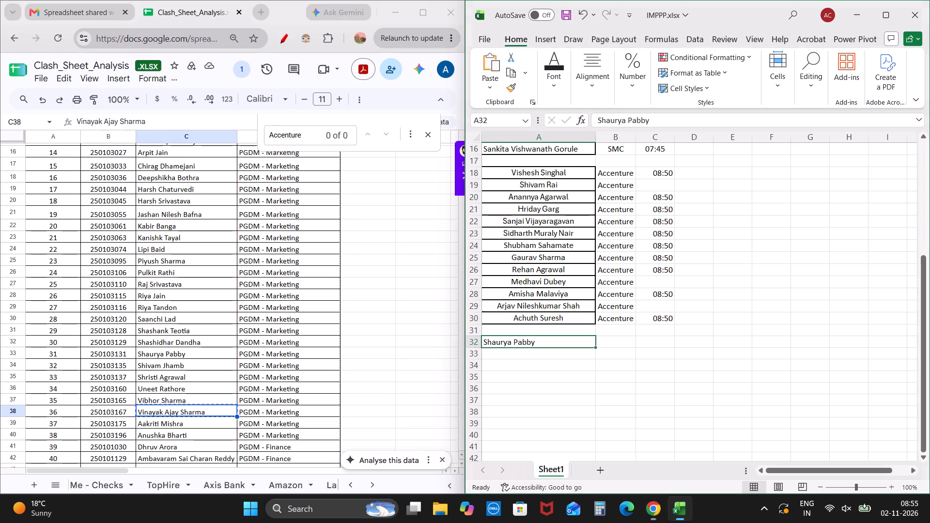
click(524, 351)
key(ctrl+v)
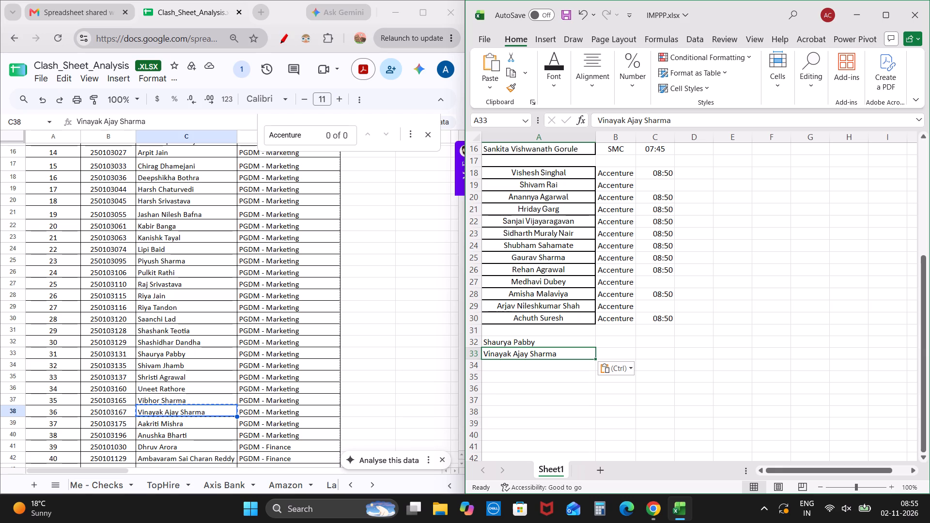
Copy the name of Lead Squared student Sr. no 12 into cell A34 of the compiled list.
scroll(324, 303, up, 1)
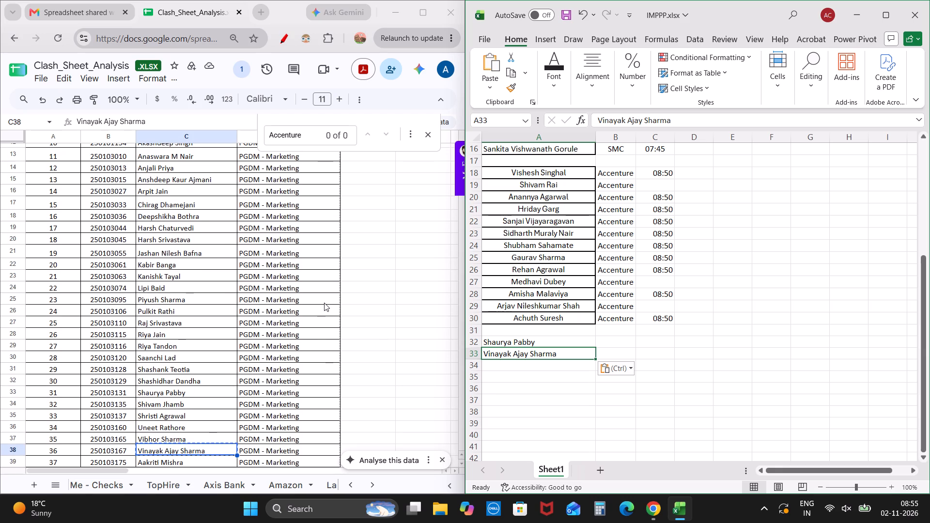
click(178, 167)
key(ctrl+c)
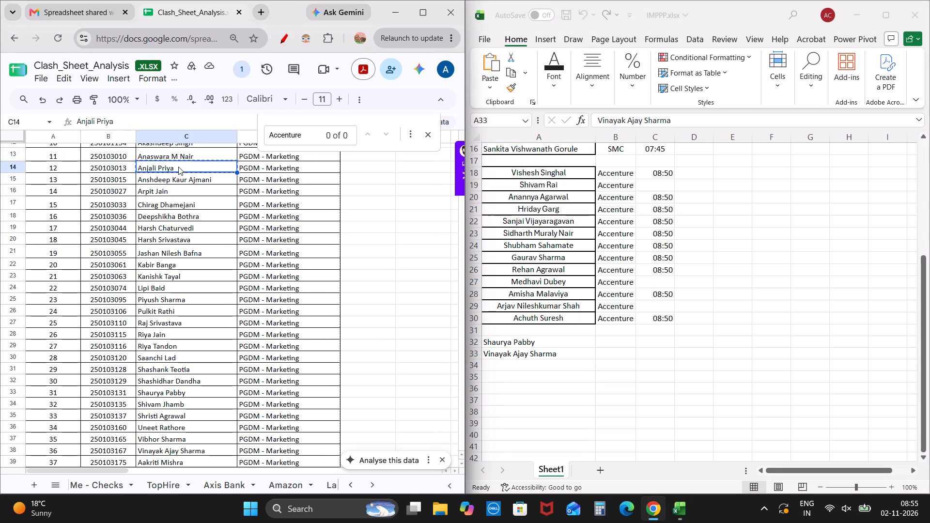
click(552, 366)
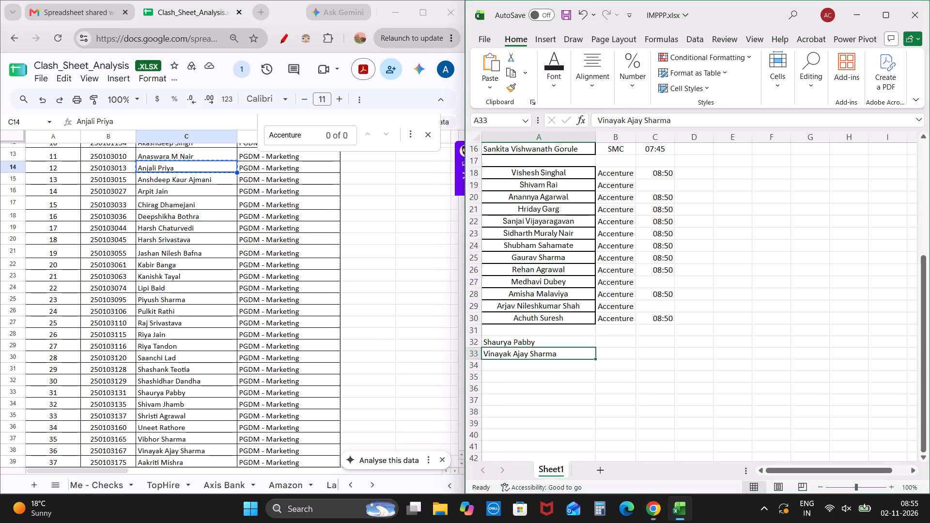
click(552, 366)
key(ctrl+v)
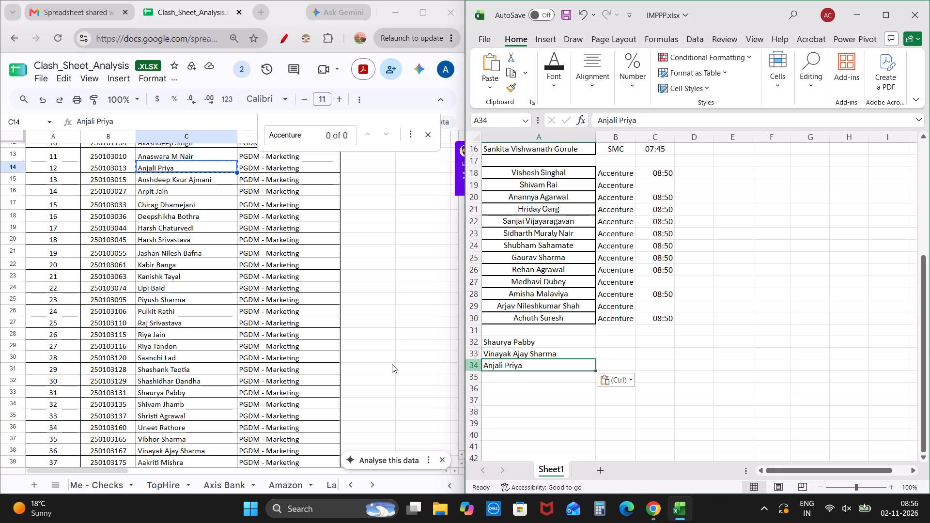
Copy the name of Lead Squared student Sr. no 2 into cell A35 of the compiled list.
scroll(299, 281, up, 1)
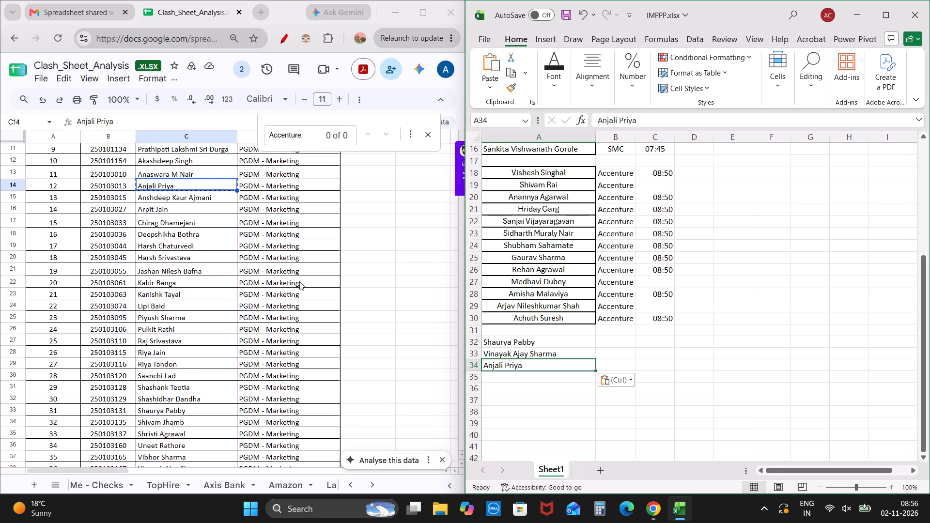
scroll(299, 281, up, 3)
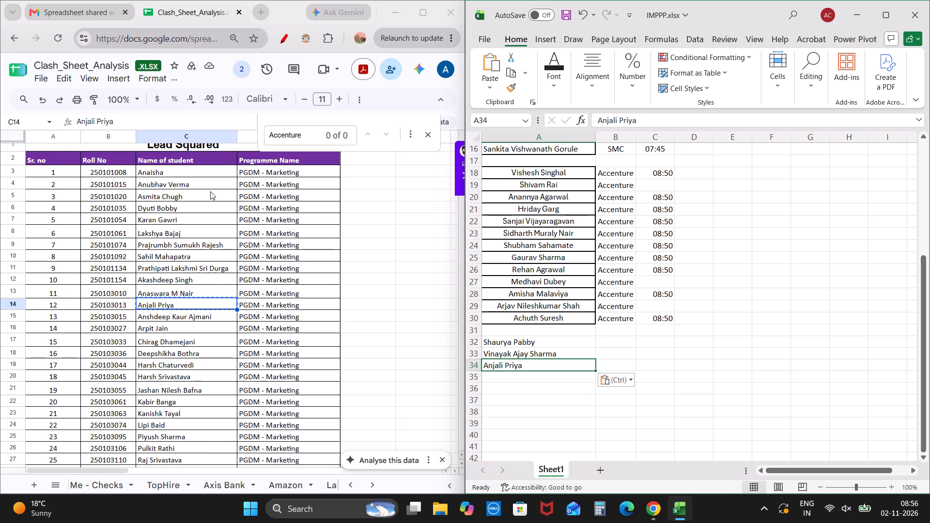
click(192, 183)
key(ctrl+c)
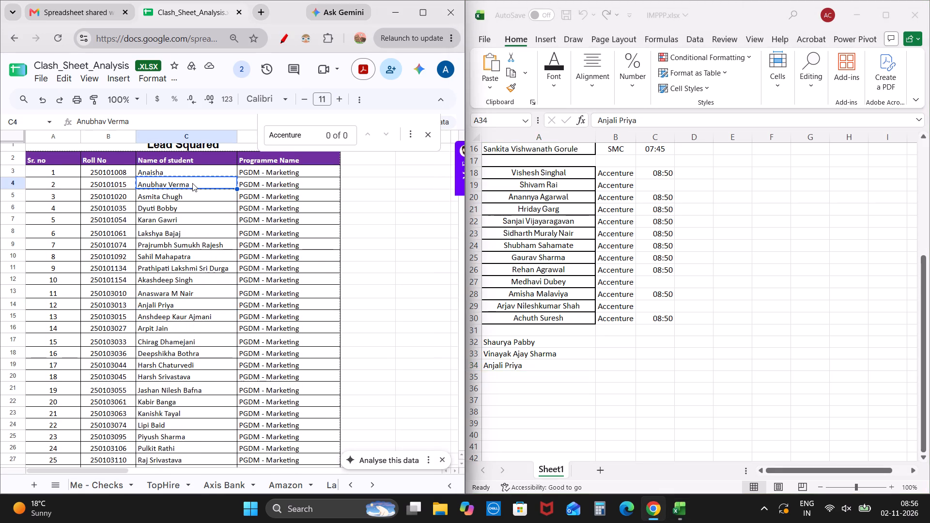
click(529, 378)
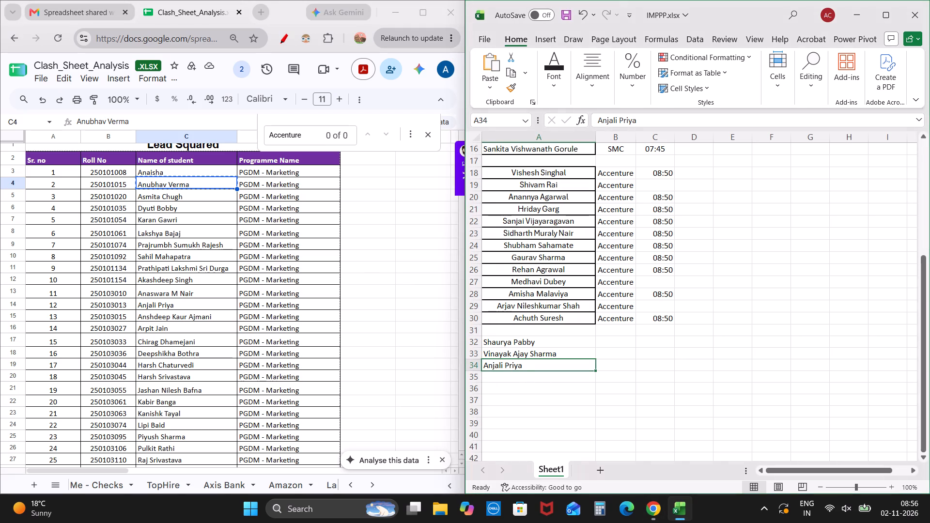
click(529, 378)
key(ctrl+v)
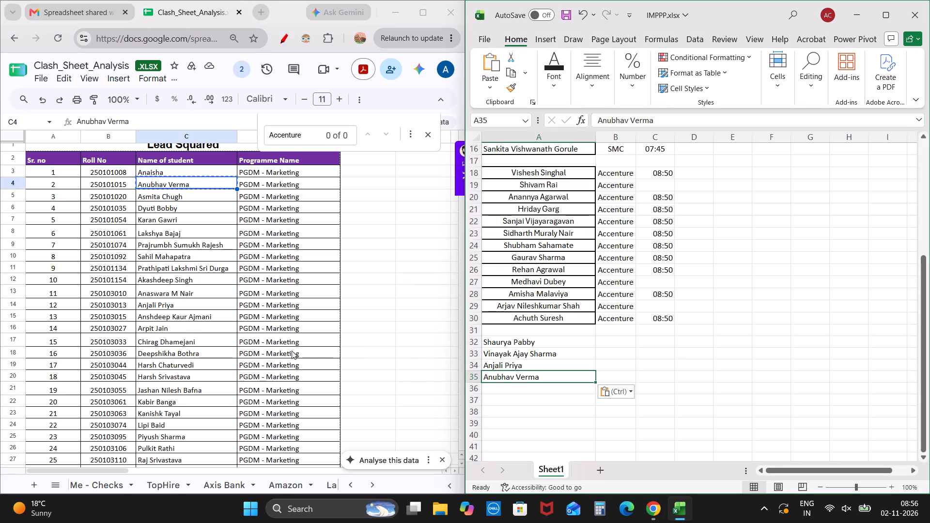
Copy the name of Lead Squared student Sr. no 60 into cell A36 of the compiled list.
scroll(290, 351, down, 3)
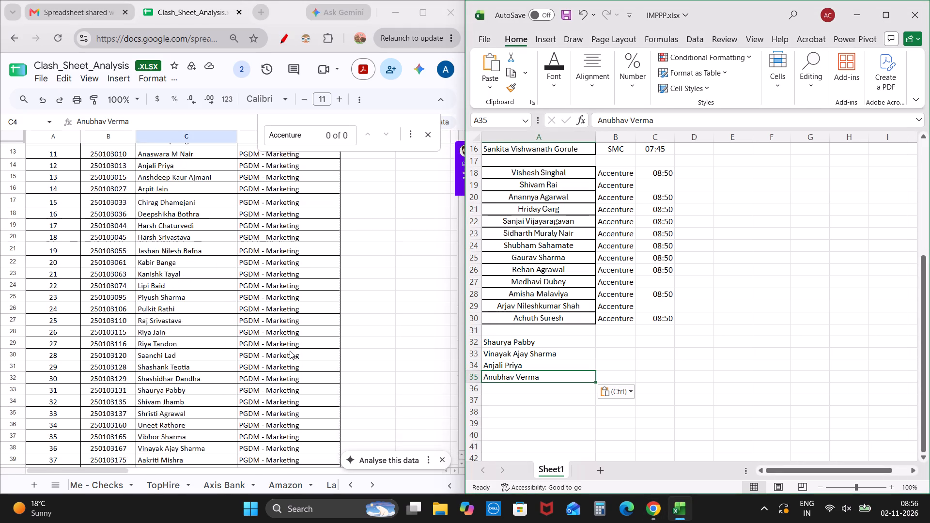
scroll(290, 351, down, 4)
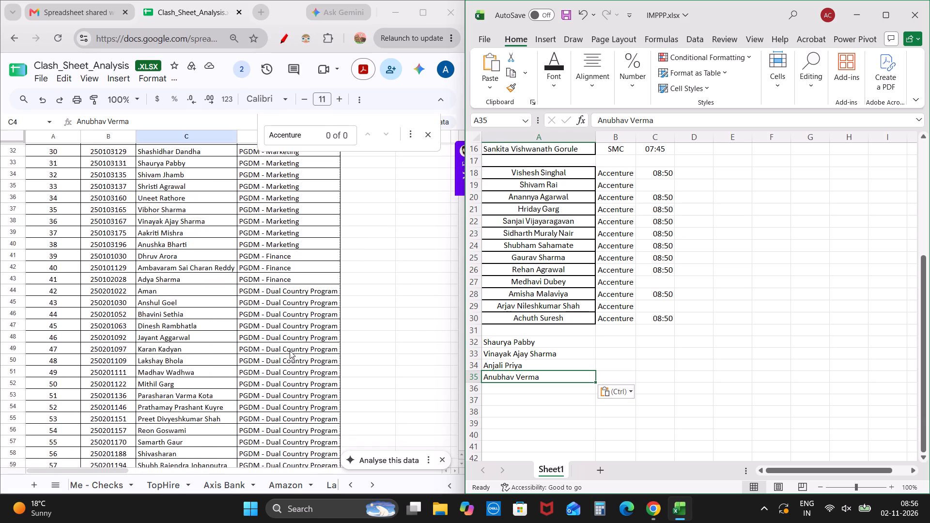
scroll(290, 351, down, 2)
click(197, 435)
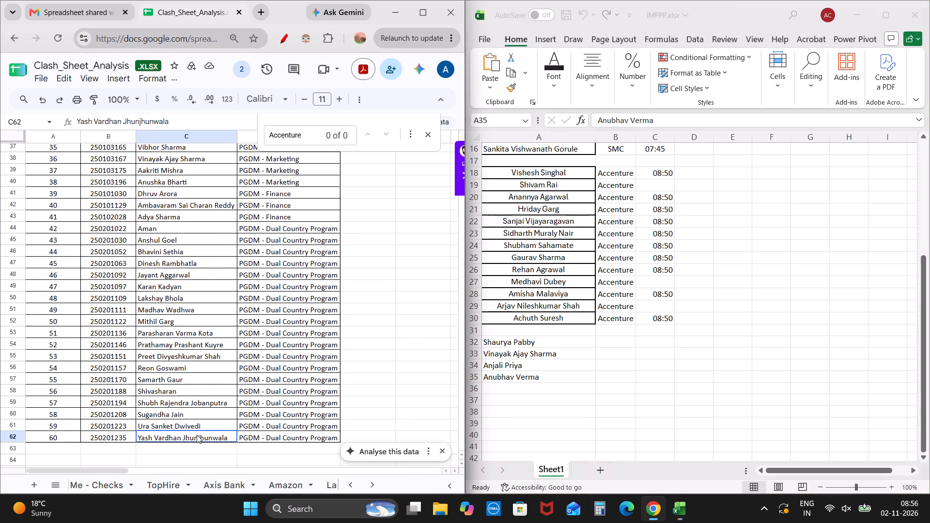
key(ctrl+c)
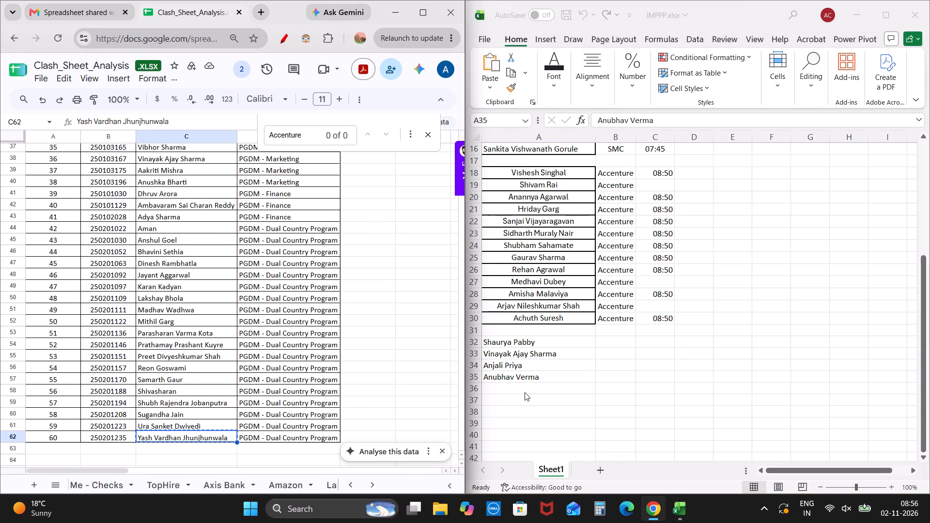
click(525, 392)
click(525, 392)
key(ctrl+v)
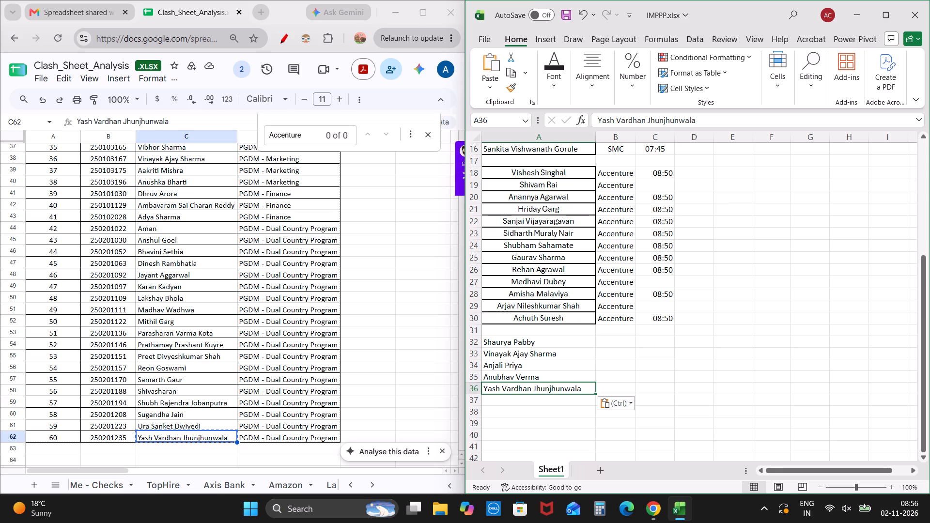
Copy the name of Lead Squared student Sr. no 54 into cell A37 of the compiled list.
click(186, 371)
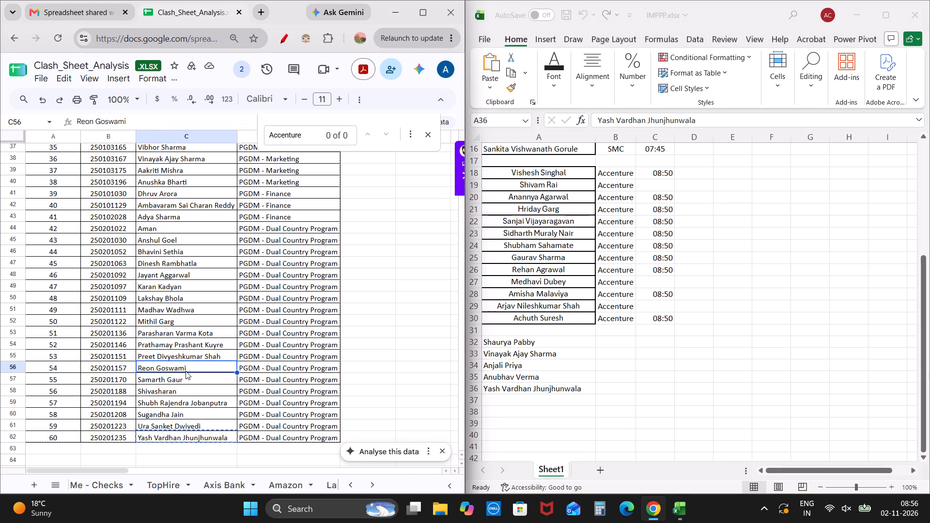
key(ctrl+c)
click(523, 399)
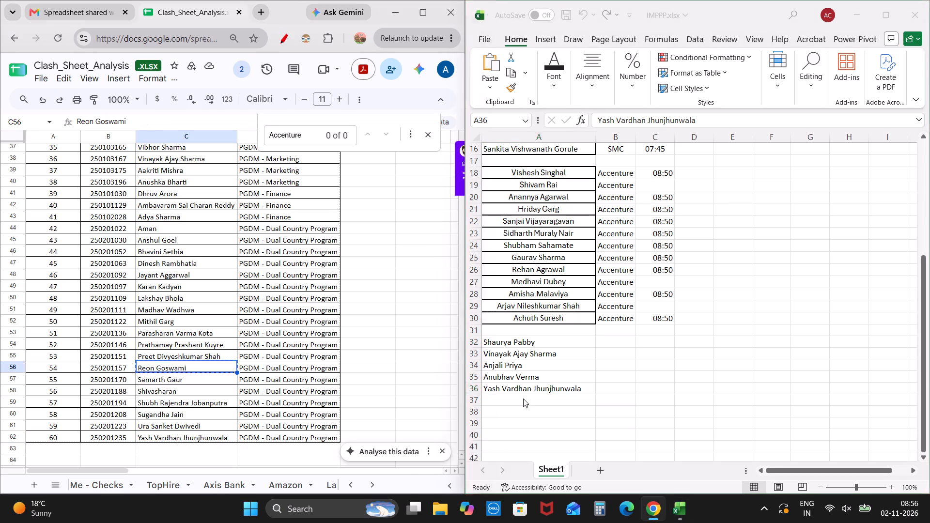
click(523, 399)
key(ctrl+v)
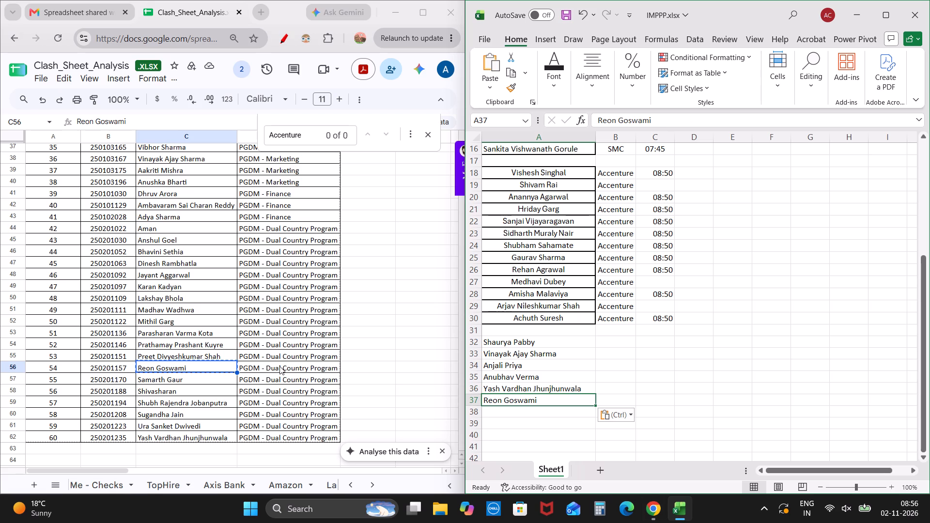
Search the Lead Squared sheet for "kaur" and copy the name of student Sr. no 13 into cell A38 of the compiled list.
scroll(187, 259, up, 2)
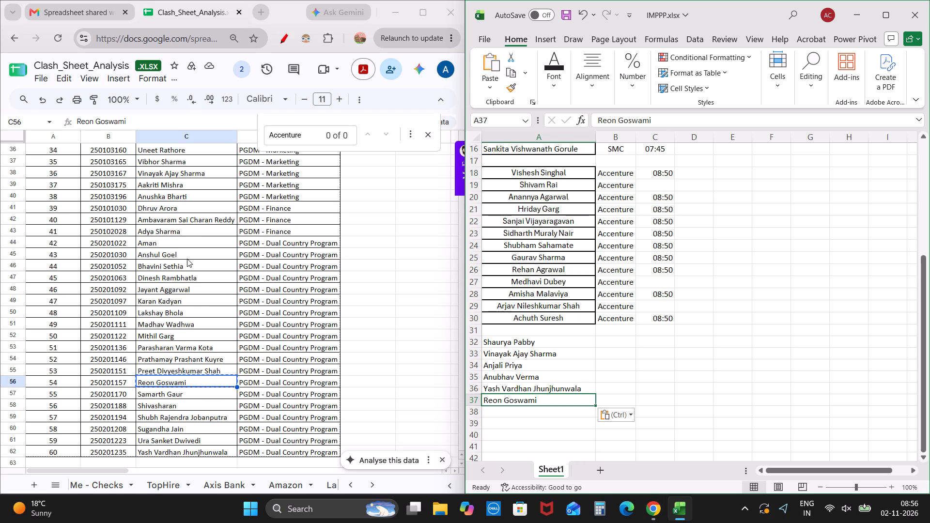
scroll(187, 259, up, 3)
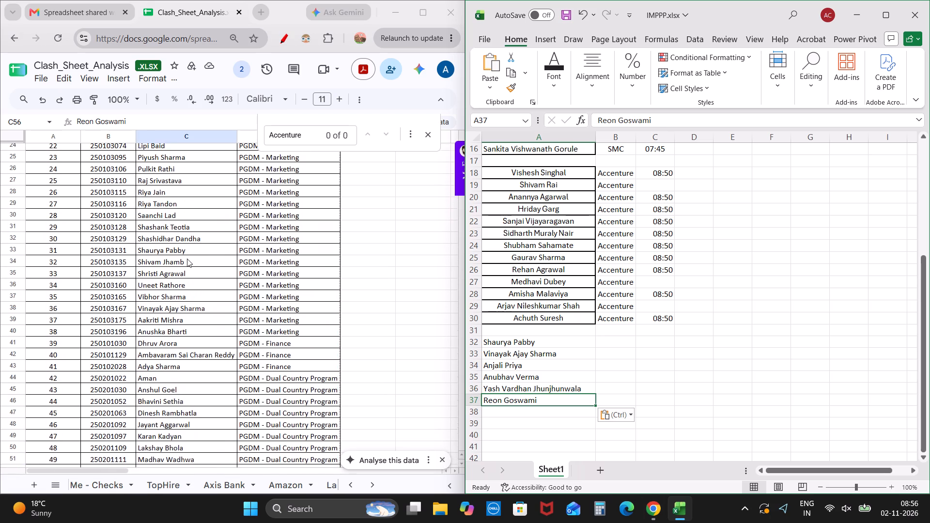
scroll(187, 259, up, 6)
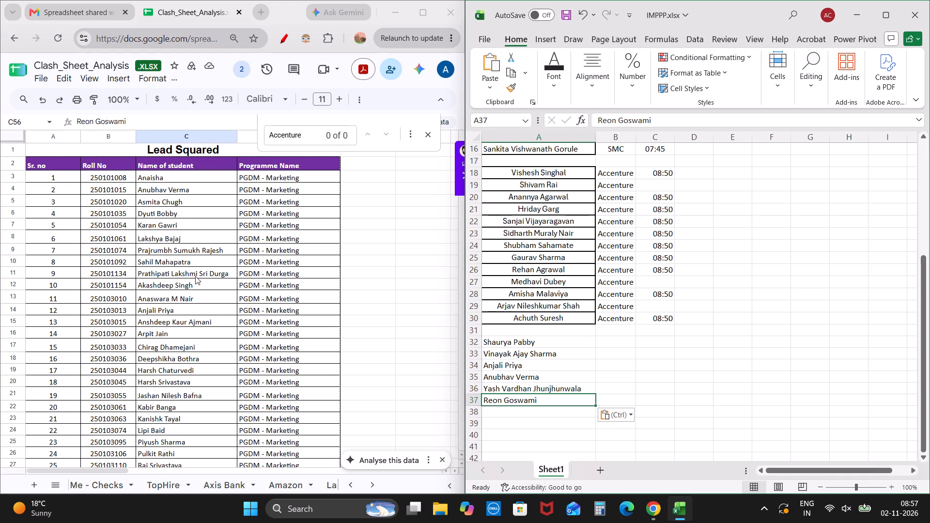
scroll(186, 323, down, 2)
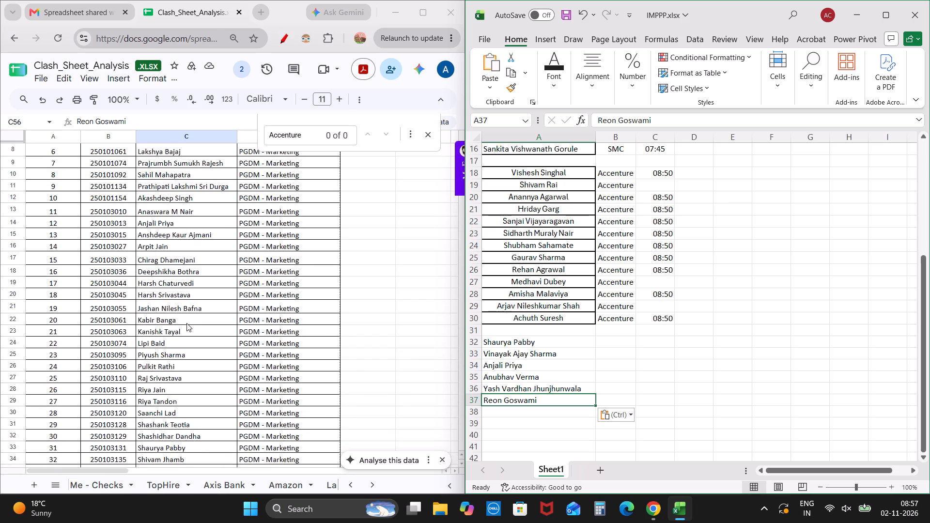
scroll(186, 323, down, 3)
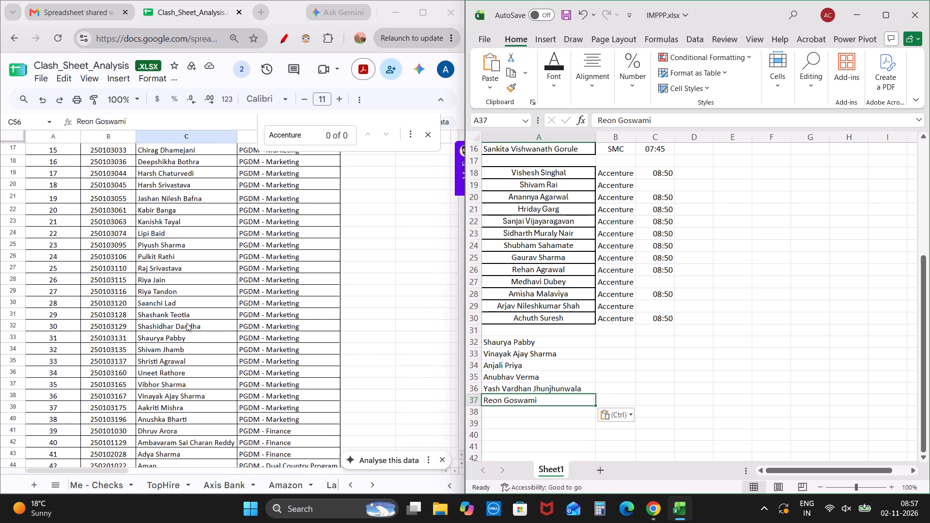
scroll(186, 323, down, 3)
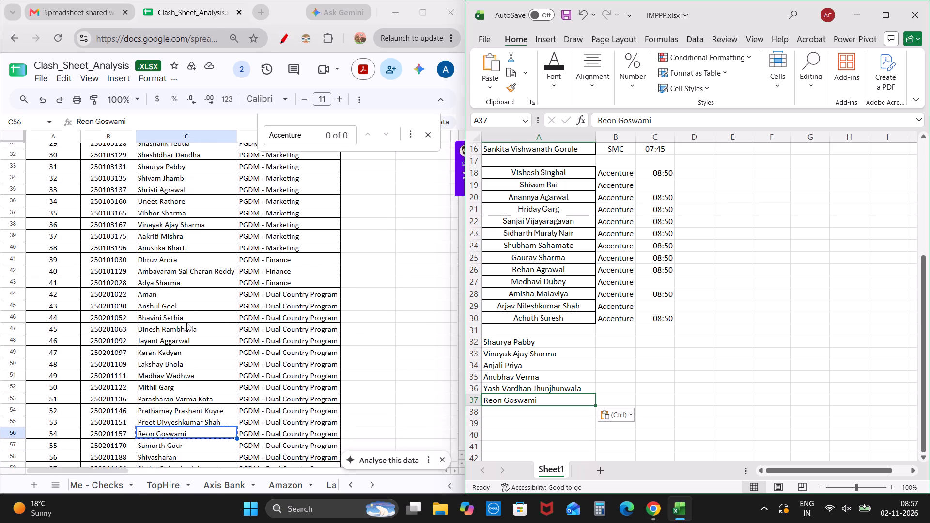
scroll(186, 323, down, 2)
click(186, 323)
key(ctrl+f)
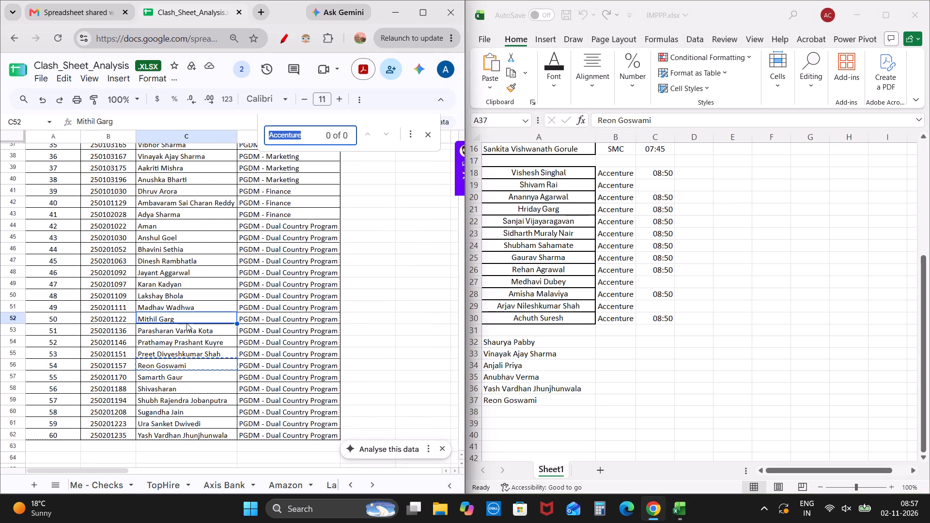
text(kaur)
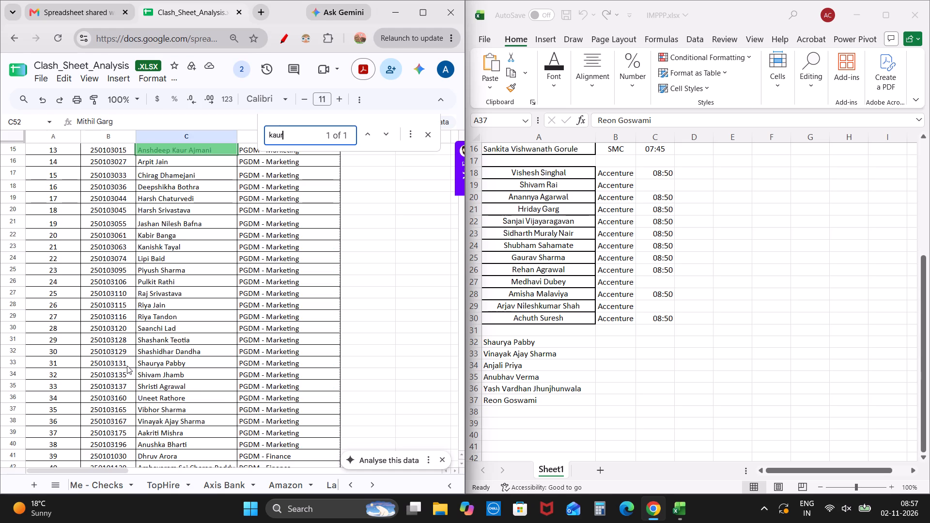
click(186, 149)
key(ctrl+c)
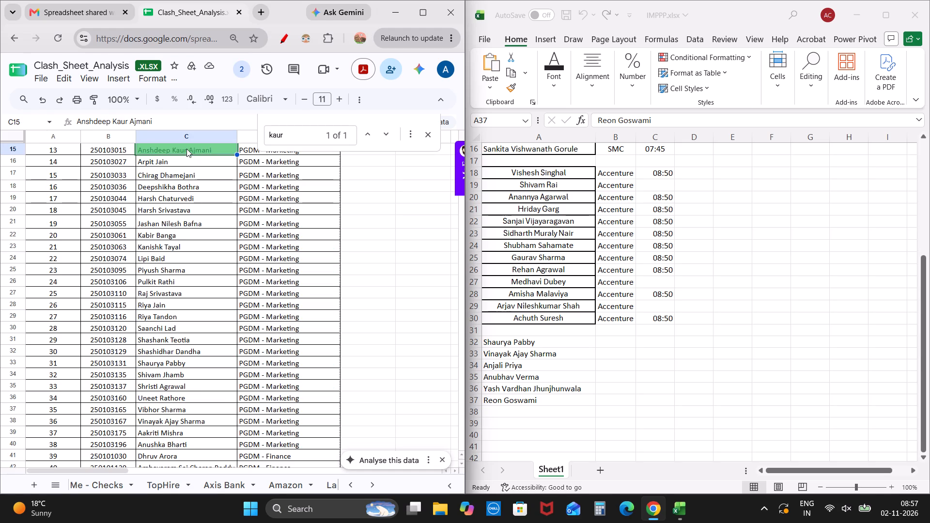
click(511, 408)
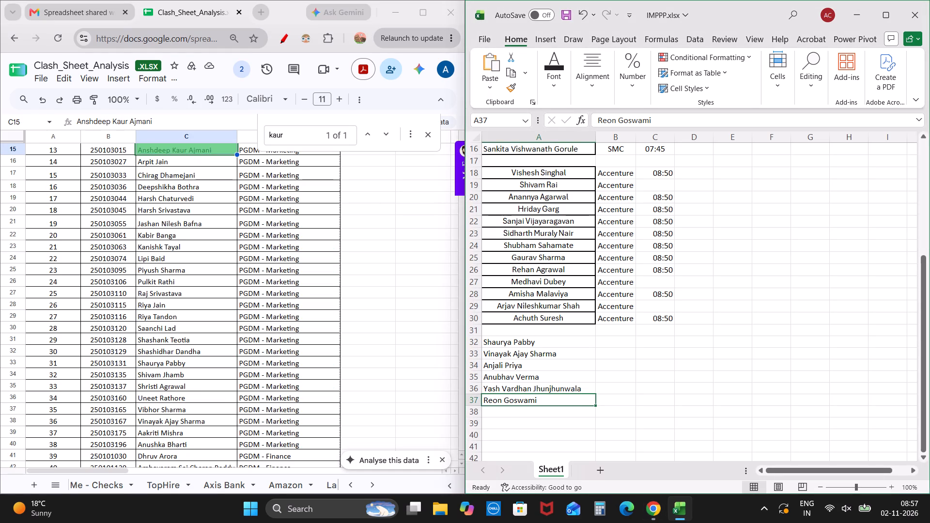
click(511, 410)
key(ctrl+v)
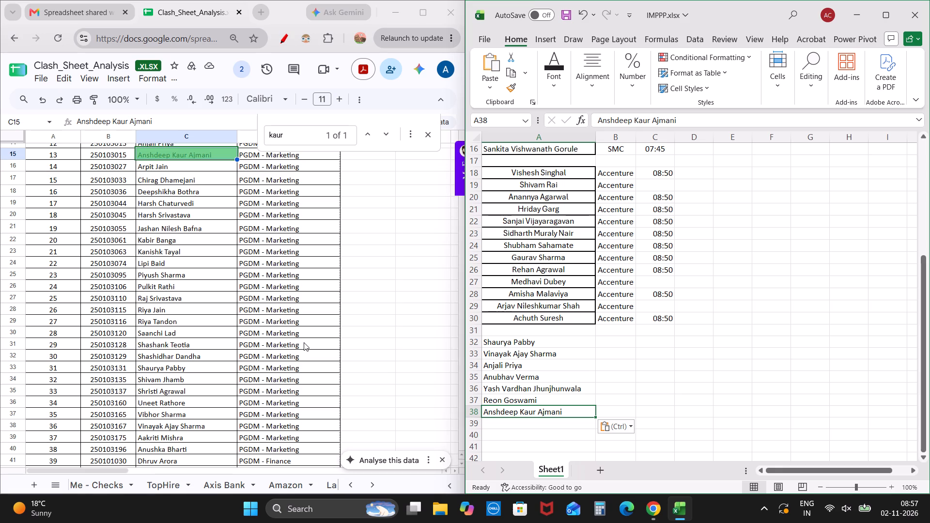
Search the Lead Squared sheet for "laks" and copy the name of student Sr. no 48 into cell A39 of the compiled list.
scroll(242, 328, up, 1)
click(242, 328)
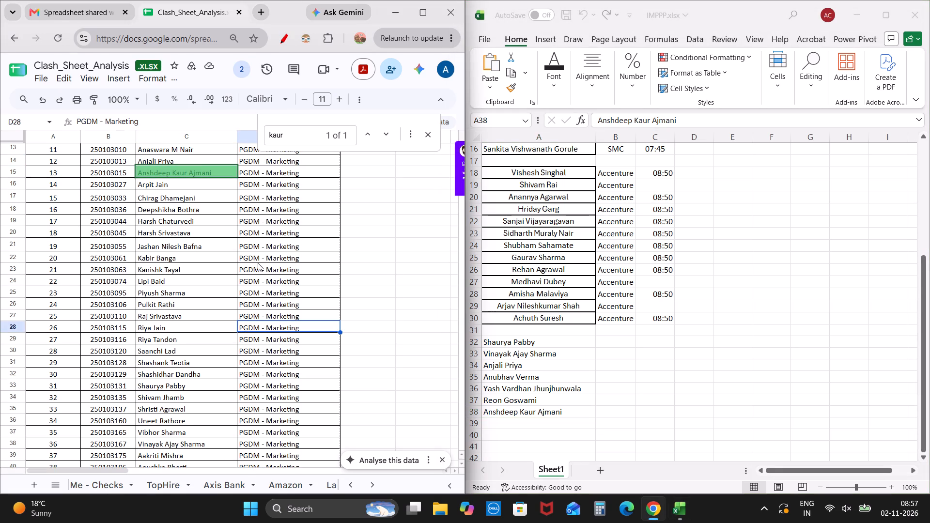
key(ctrl+f)
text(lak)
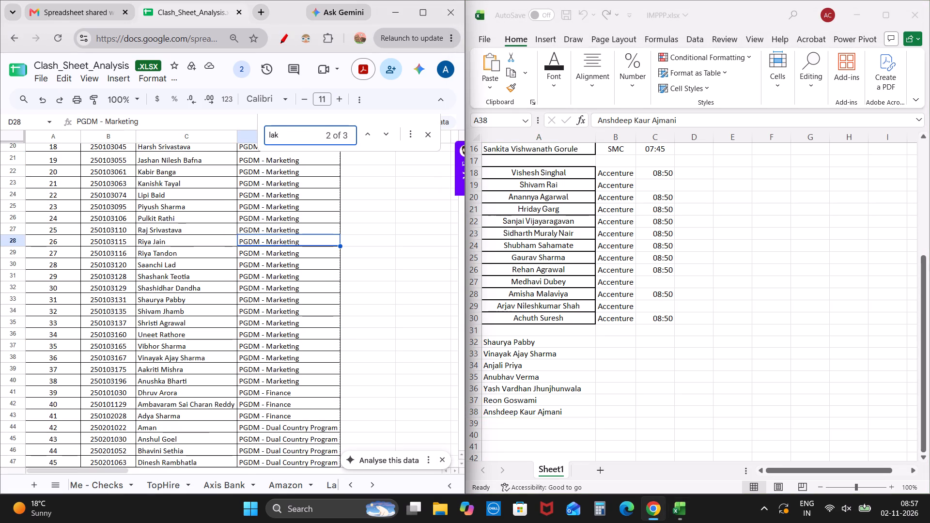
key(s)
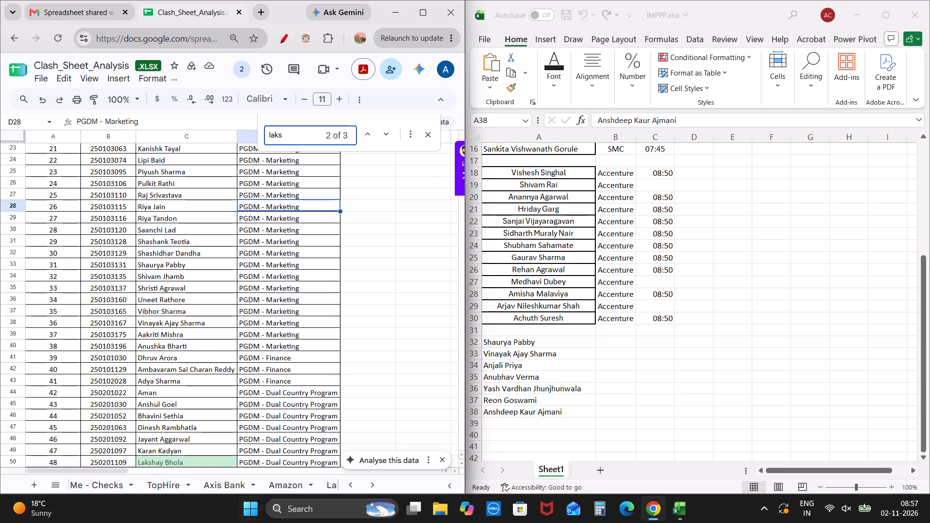
click(199, 463)
key(ctrl+c)
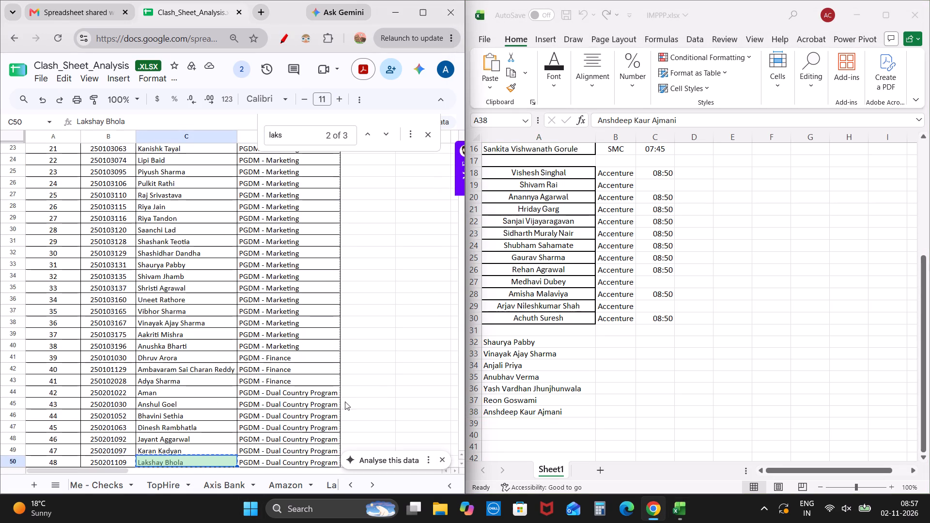
click(507, 421)
click(507, 421)
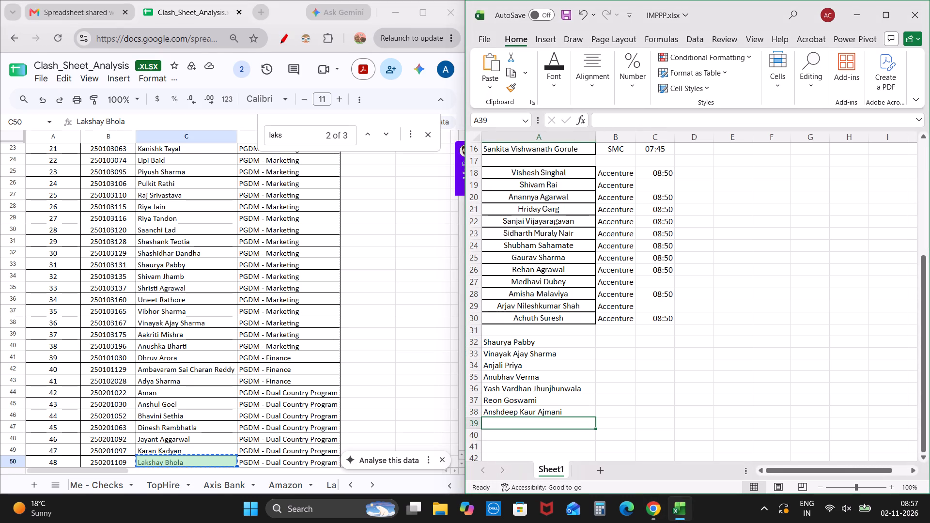
key(ctrl+v)
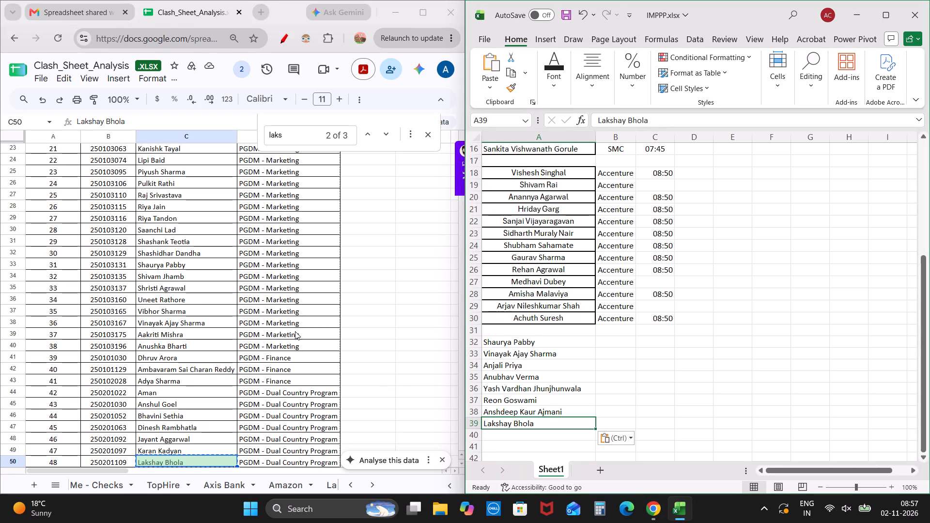
Copy the name of Lead Squared student Sr. no 37 into cell A40 of the compiled list.
scroll(295, 331, up, 4)
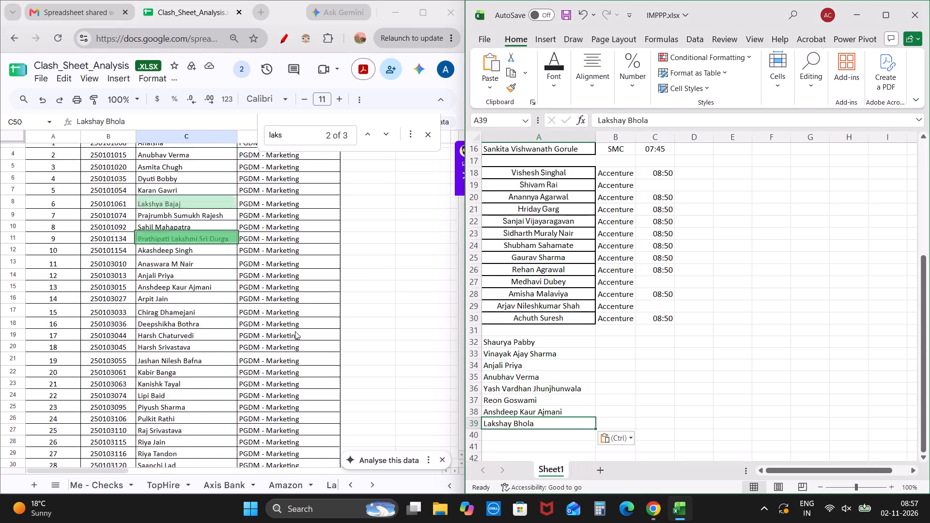
scroll(295, 331, up, 1)
scroll(295, 331, down, 2)
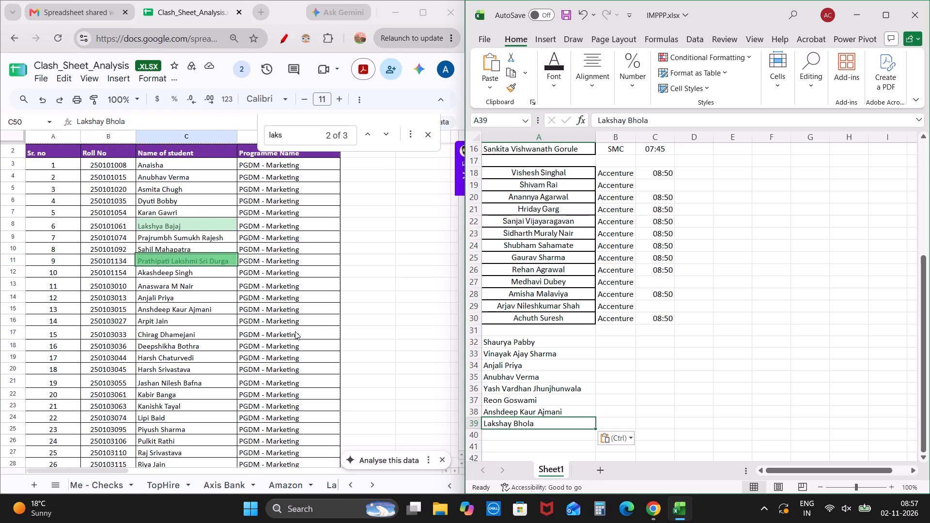
scroll(295, 331, down, 2)
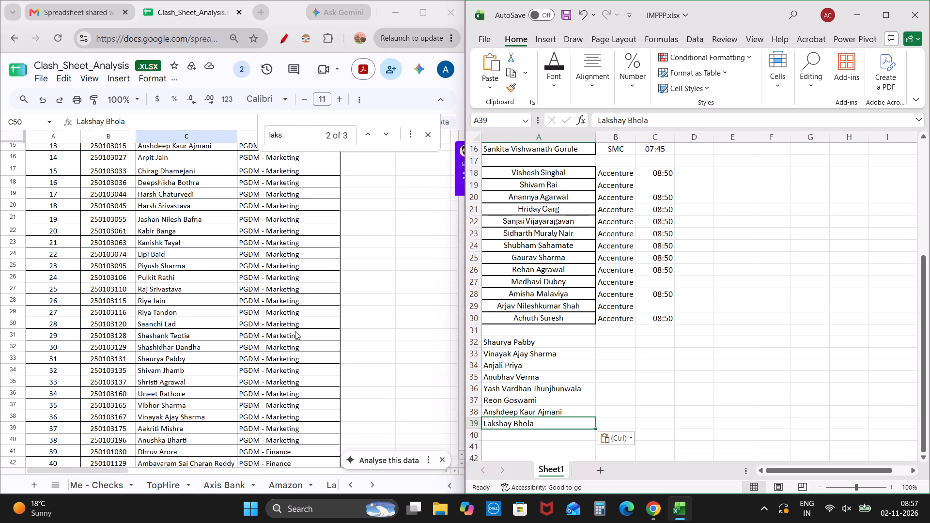
scroll(295, 331, down, 1)
click(181, 410)
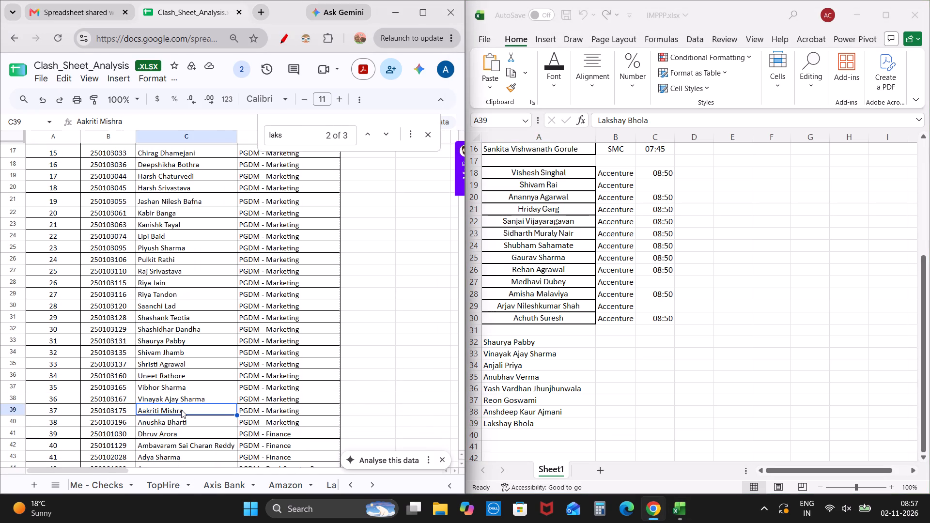
key(ctrl+c)
click(498, 434)
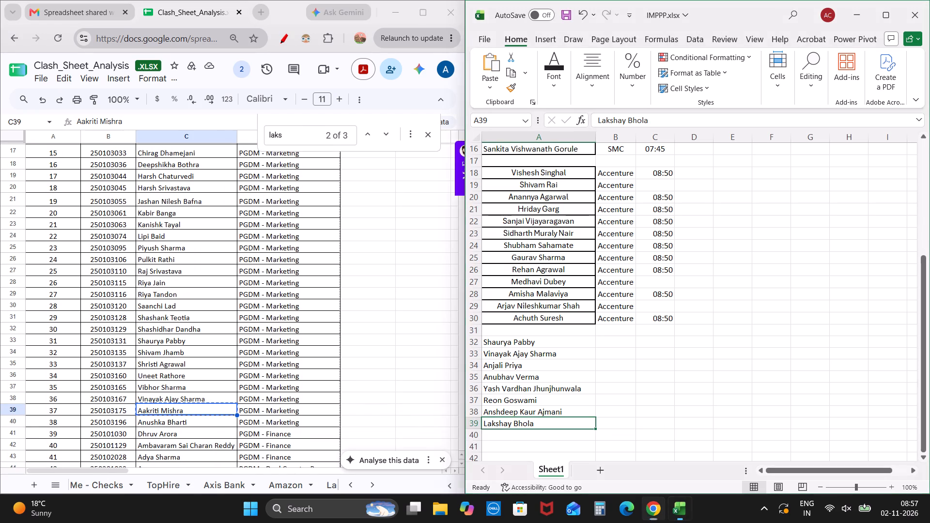
click(498, 434)
key(ctrl+v)
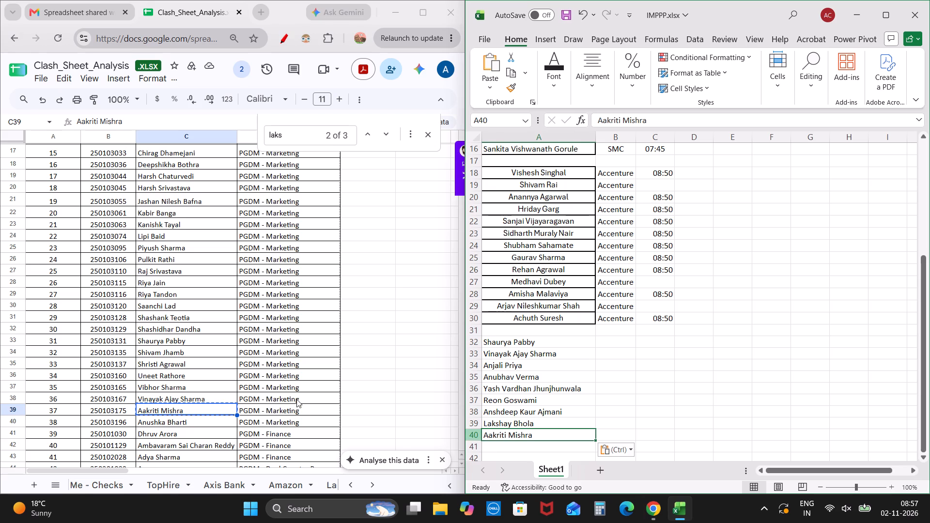
Search the Lead Squared sheet for "Karan" and copy the name of student Sr. no 47 into cell A41 of the compiled list.
scroll(283, 386, down, 2)
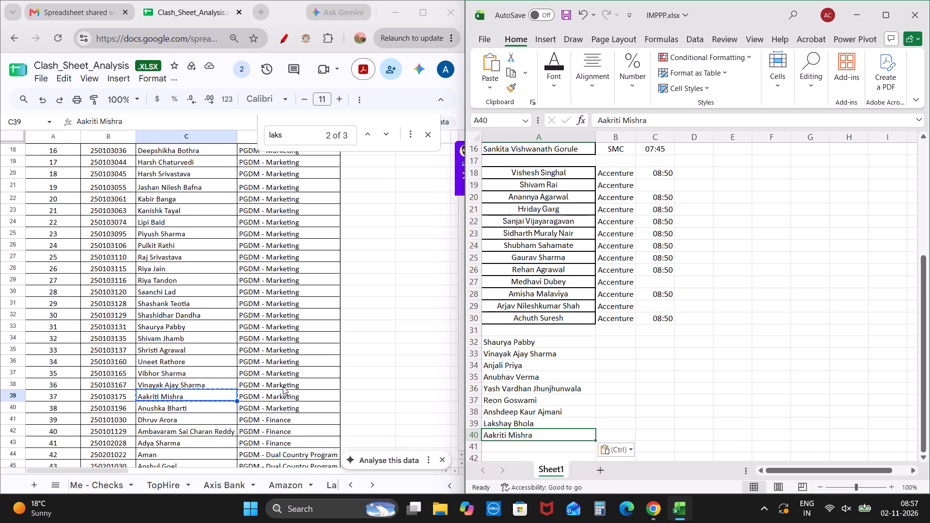
scroll(283, 386, down, 1)
click(188, 304)
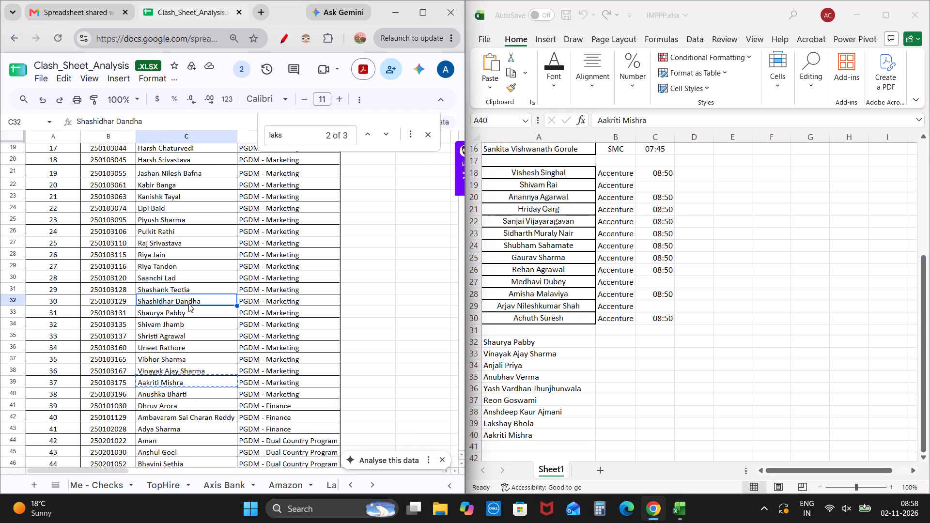
key(ctrl+f)
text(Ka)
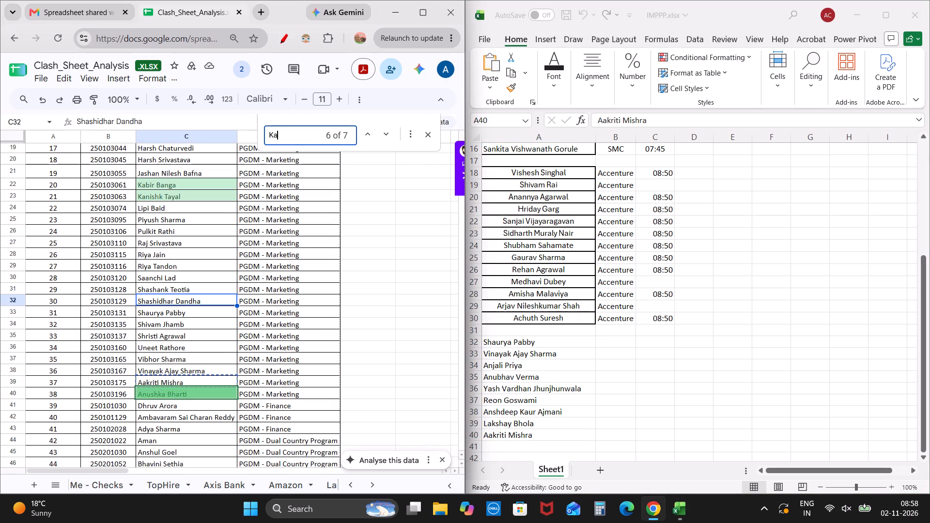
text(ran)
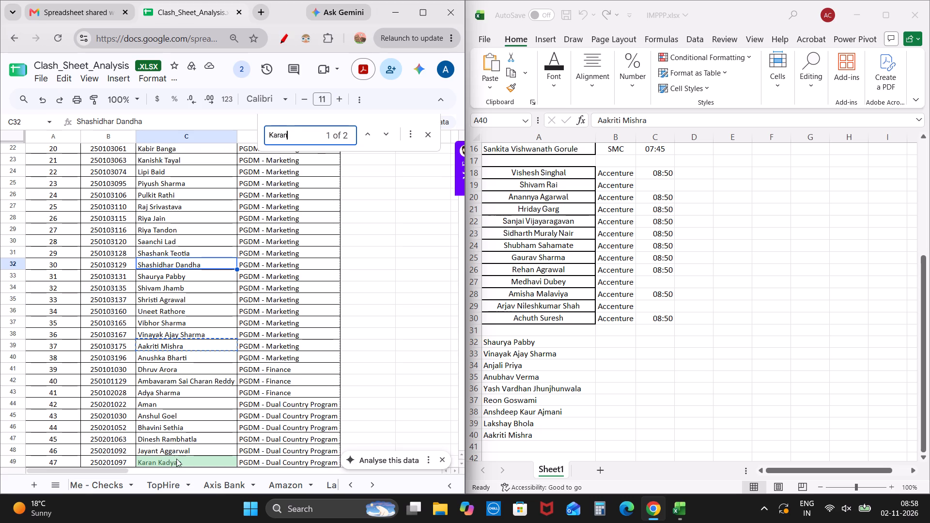
click(176, 459)
key(ctrl+c)
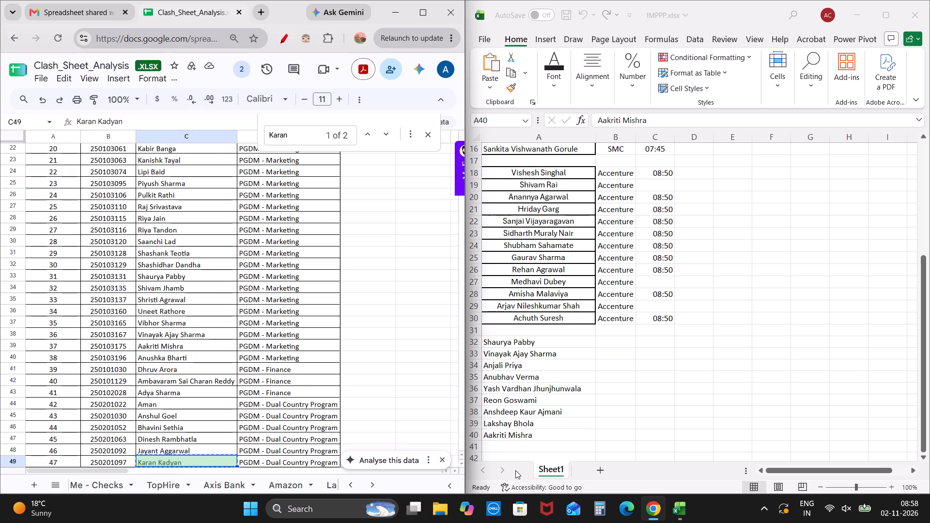
click(523, 443)
click(520, 447)
key(ctrl+v)
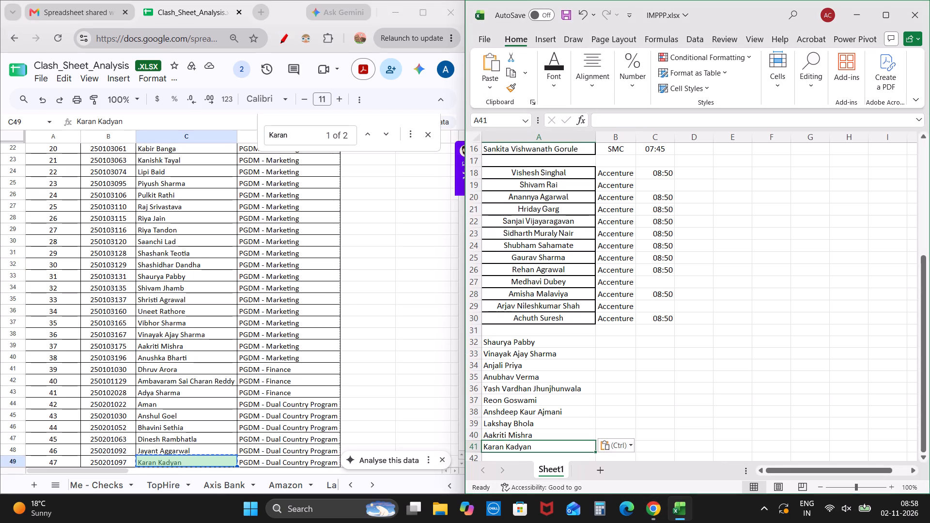
Search the Lead Squared sheet for "anai" and copy the name of student Sr. no 1 into cell A42 of the compiled list.
scroll(553, 388, down, 2)
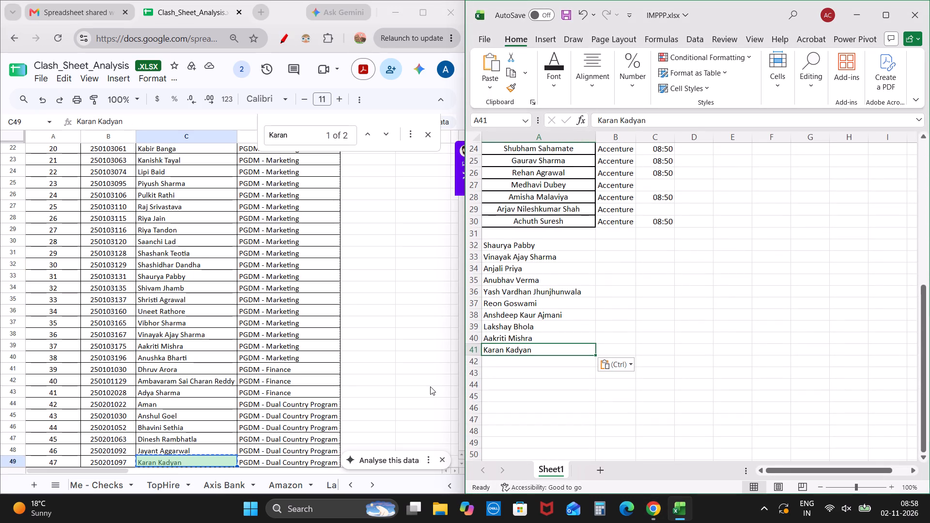
click(212, 347)
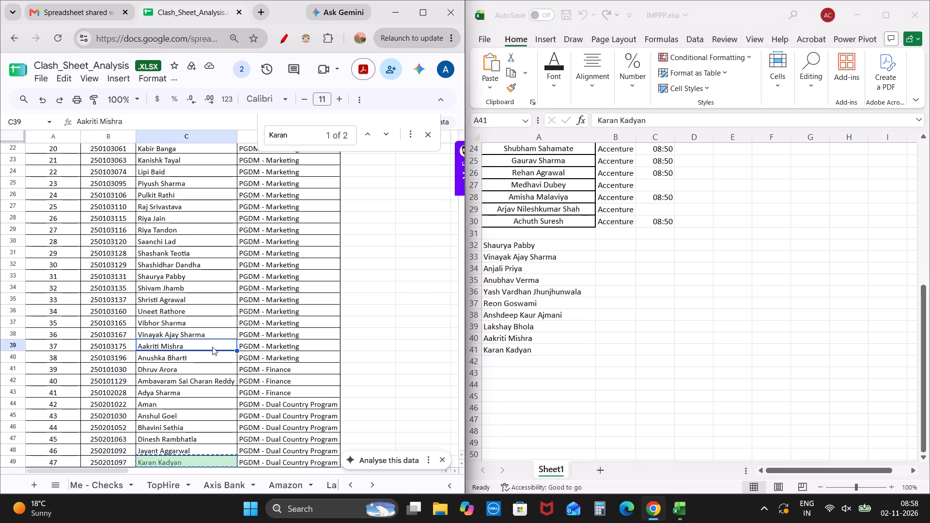
key(ctrl+f)
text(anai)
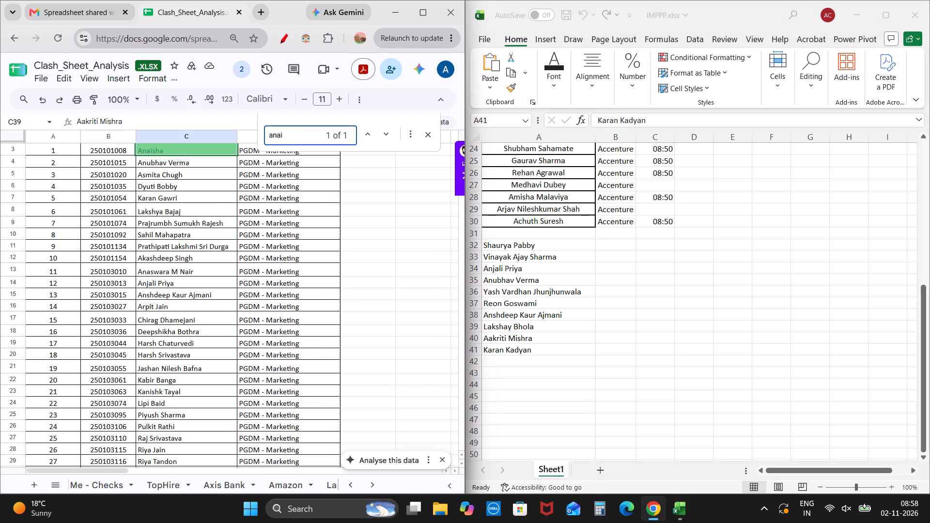
click(179, 154)
key(ctrl+c)
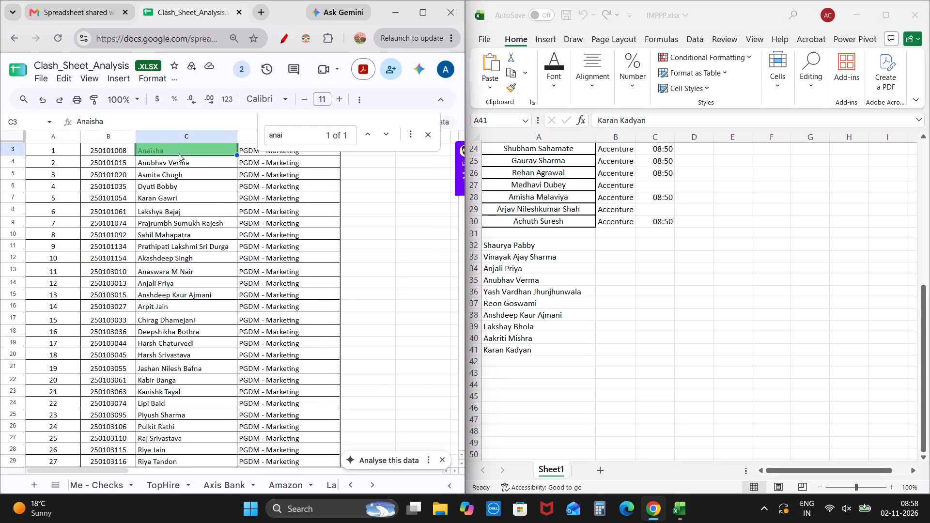
click(510, 365)
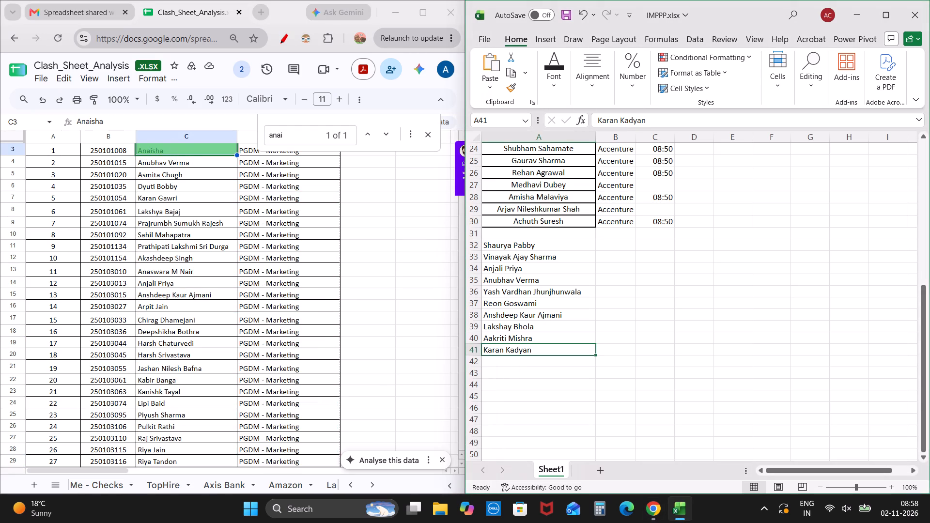
click(510, 365)
key(ctrl+v)
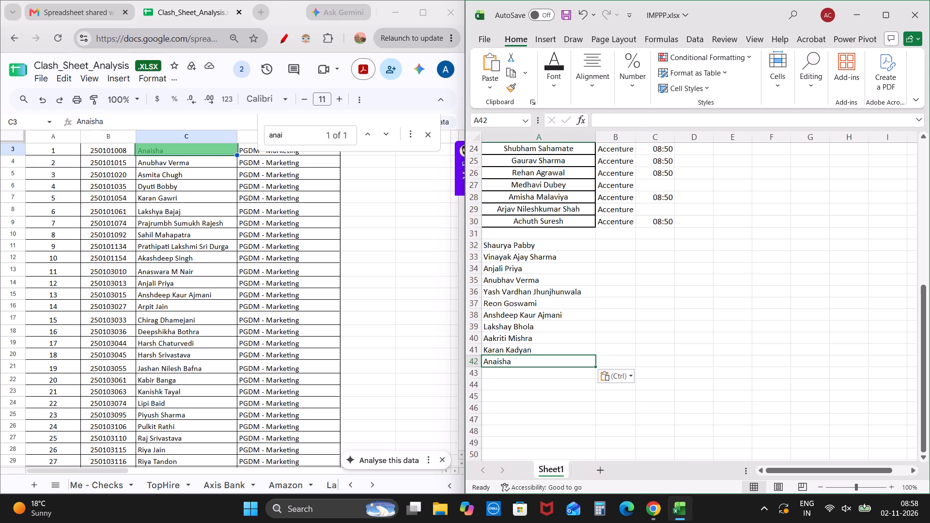
Search the Lead Squared sheet for "ura" and copy the student name in row 61 into cell A43 of the compiled list.
click(299, 261)
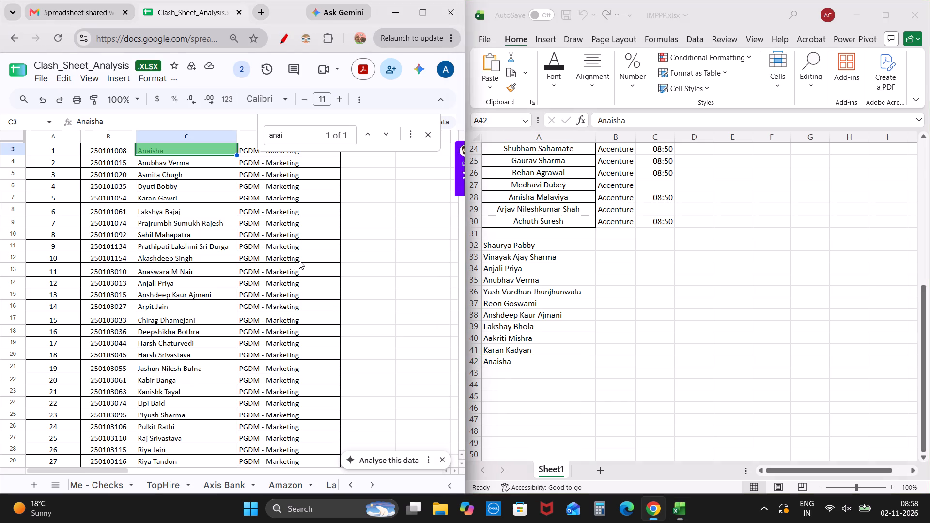
key(ctrl+f)
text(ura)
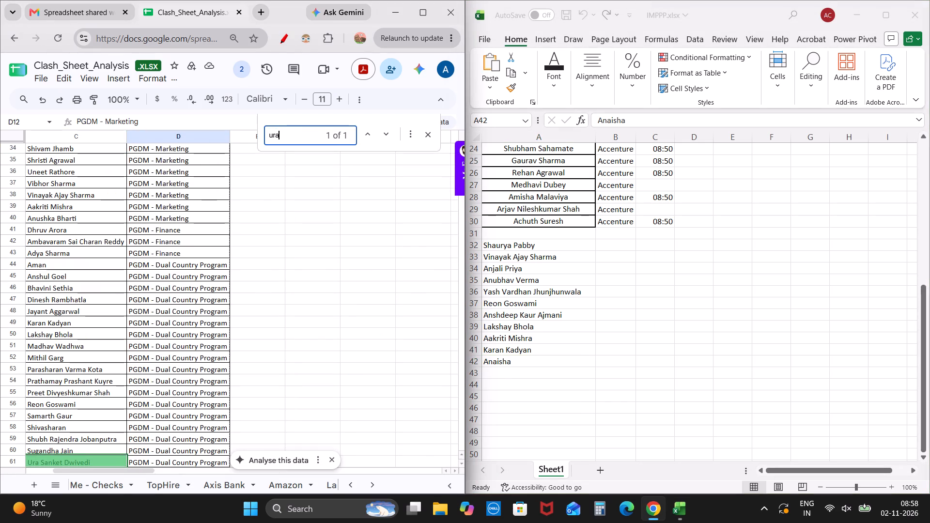
click(81, 458)
key(ctrl+c)
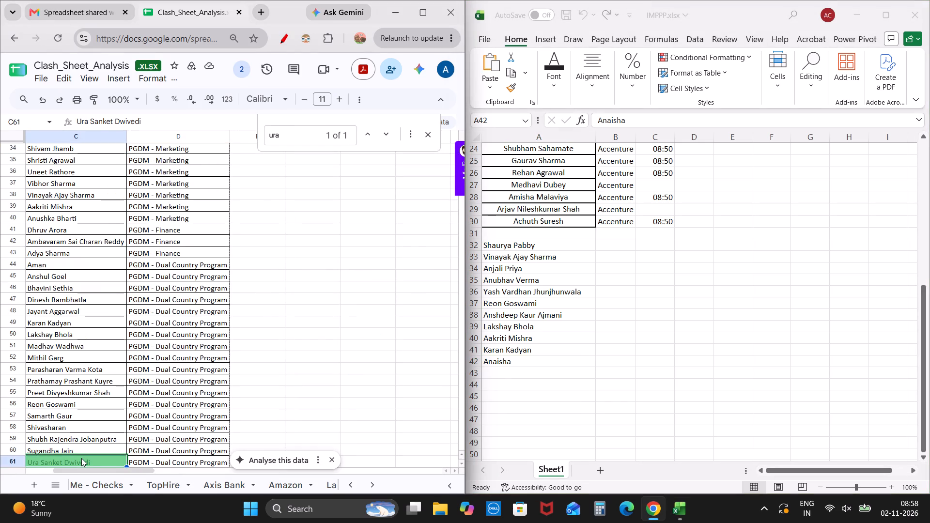
click(509, 371)
click(509, 371)
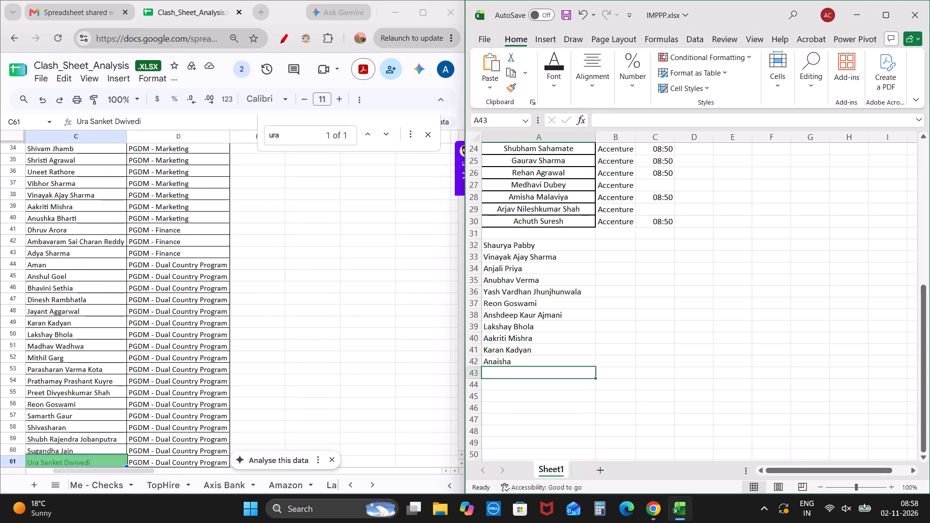
key(ctrl+v)
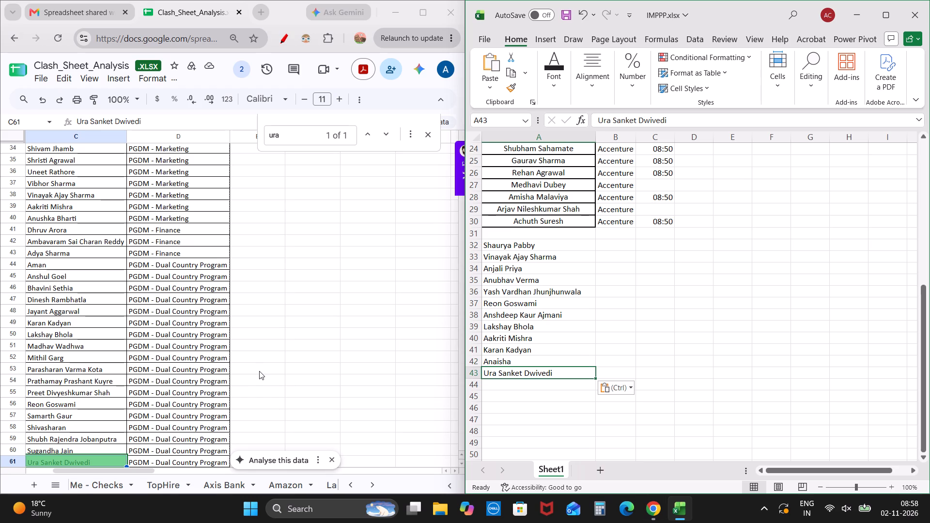
Search the Lead Squared sheet for "akas" and copy the student name in row 12 into cell A44 of the compiled list.
click(230, 354)
key(ctrl+f)
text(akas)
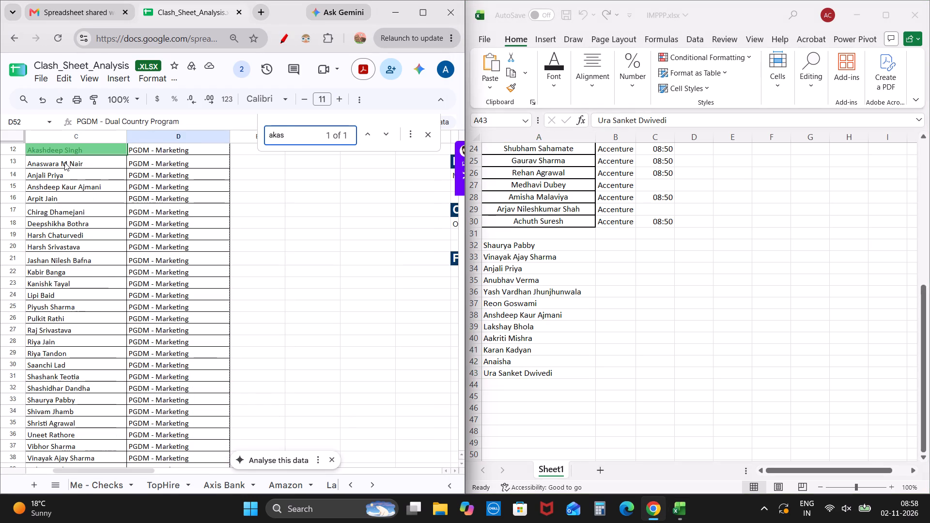
click(76, 148)
key(ctrl+c)
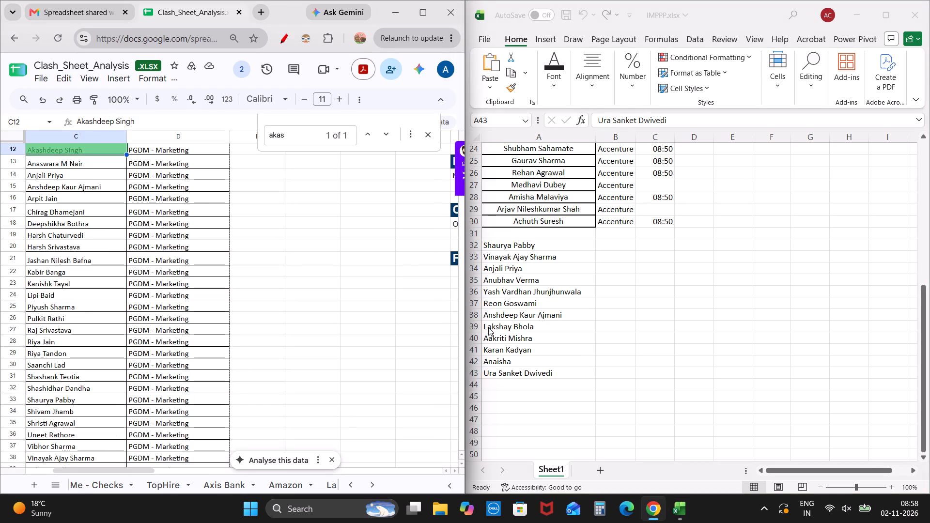
click(517, 384)
click(517, 384)
key(ctrl+v)
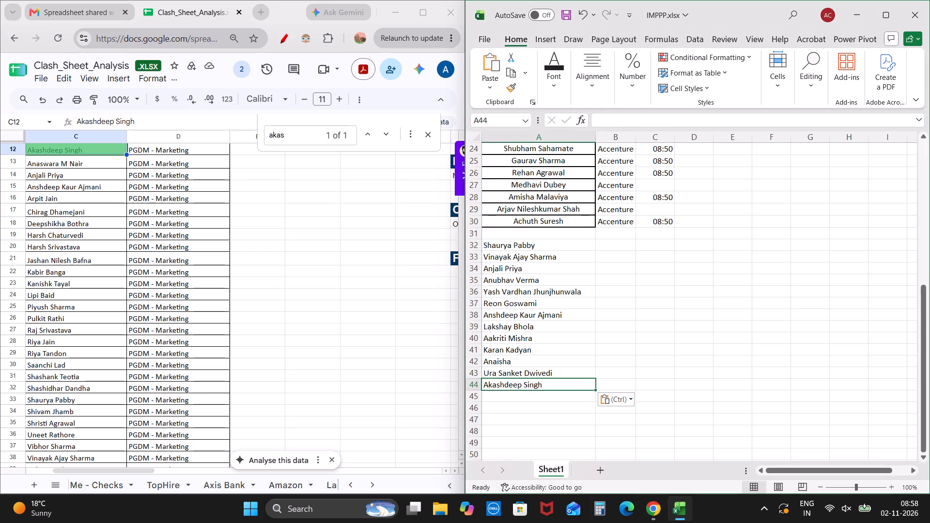
Search the Lead Squared sheet for "pulk" and copy the student name in row 26 into cell A45 of the compiled list.
click(329, 314)
key(ctrl+f)
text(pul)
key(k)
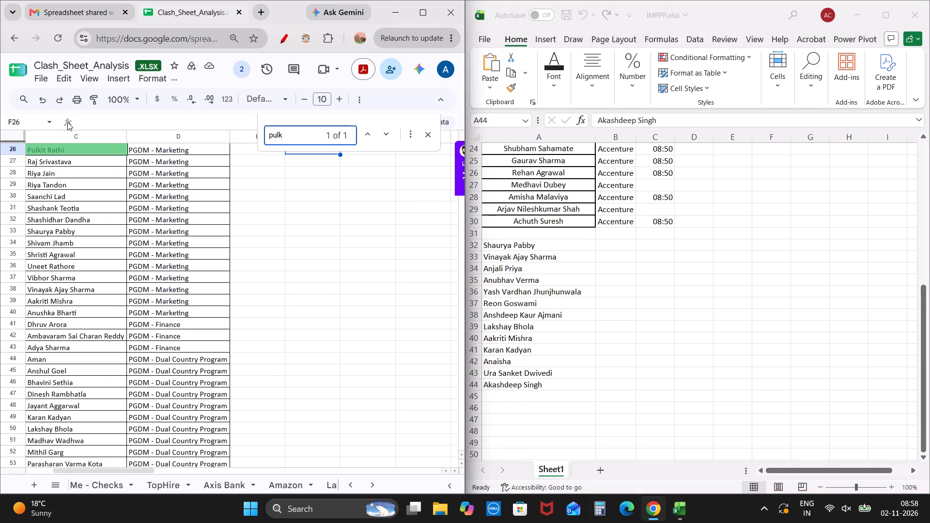
click(57, 145)
key(ctrl+c)
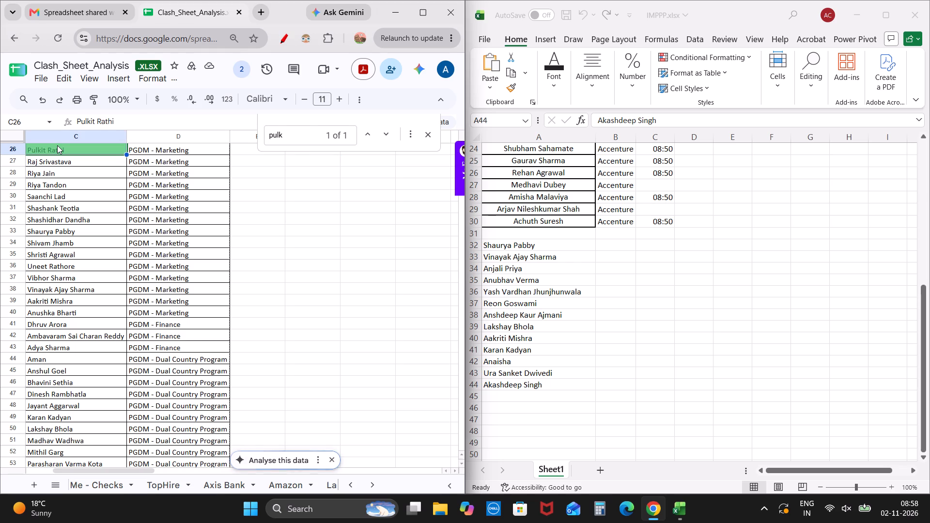
click(518, 397)
click(518, 397)
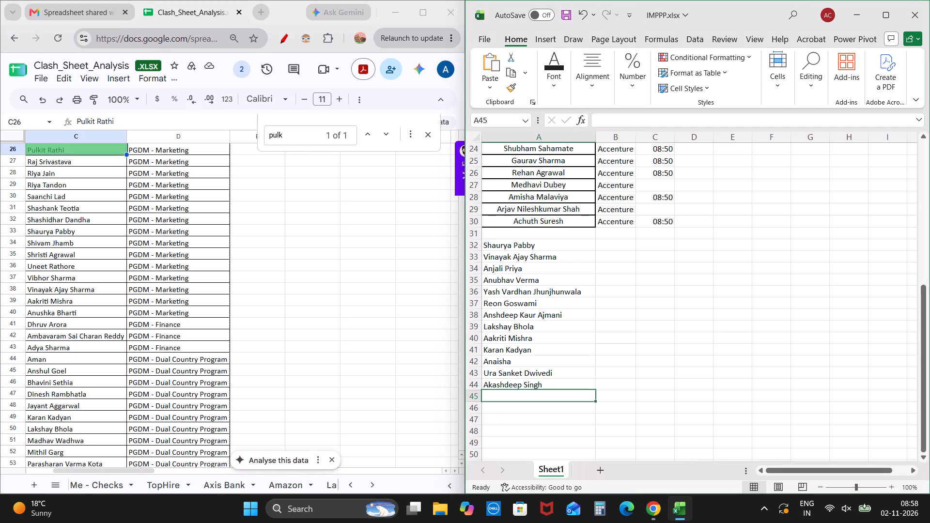
key(ctrl+v)
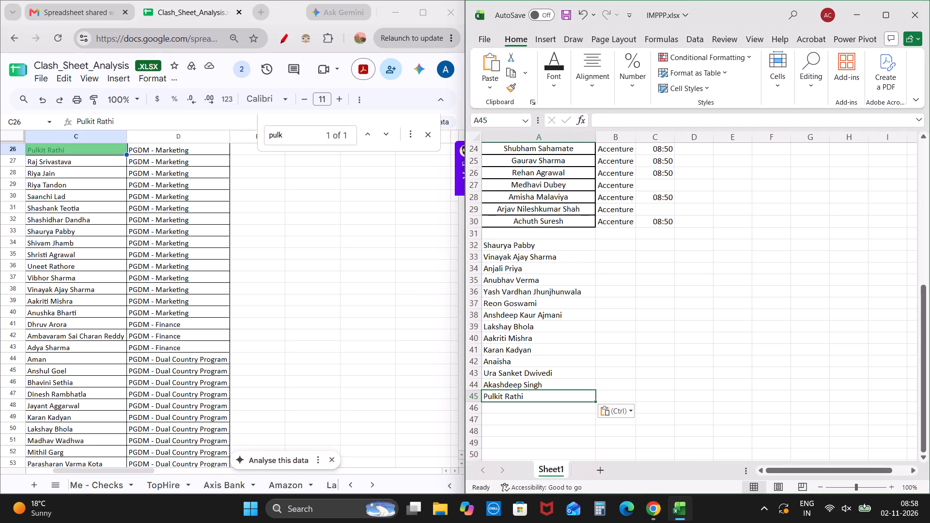
Search the Lead Squared sheet for "karan" and copy the matching student name in row 7 into cell A46 of the compiled list.
click(309, 368)
key(ctrl+f)
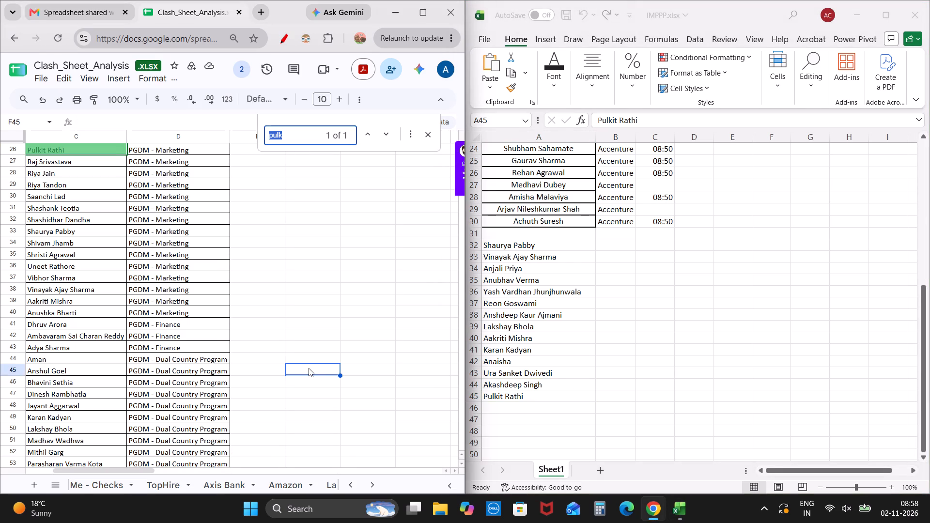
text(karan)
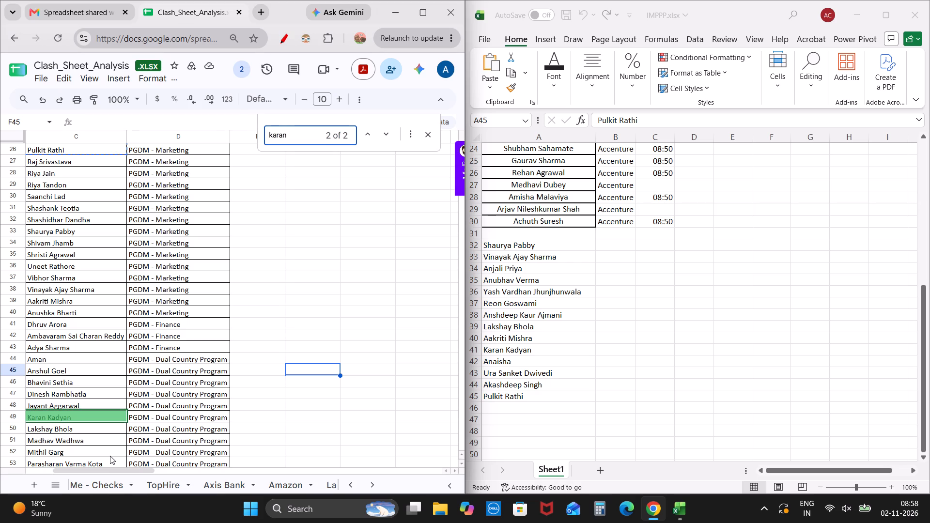
click(370, 133)
click(75, 151)
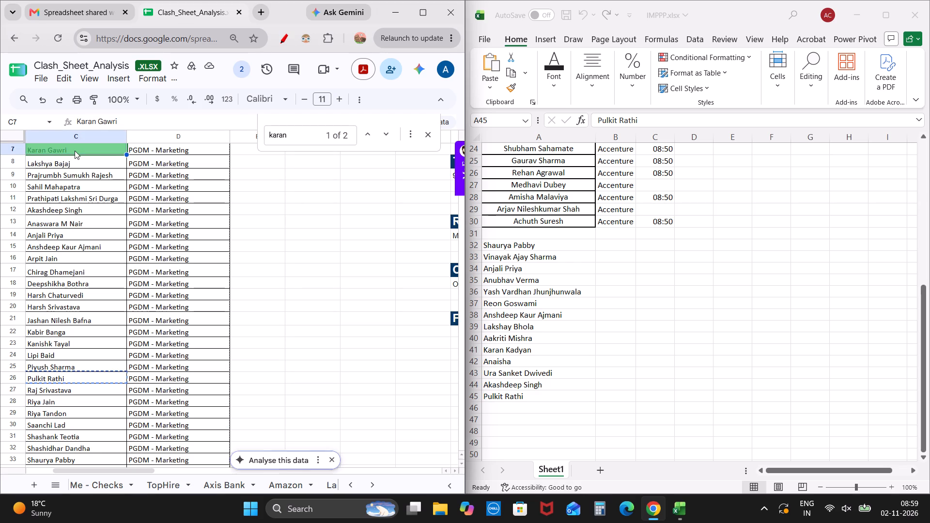
key(ctrl+c)
click(518, 406)
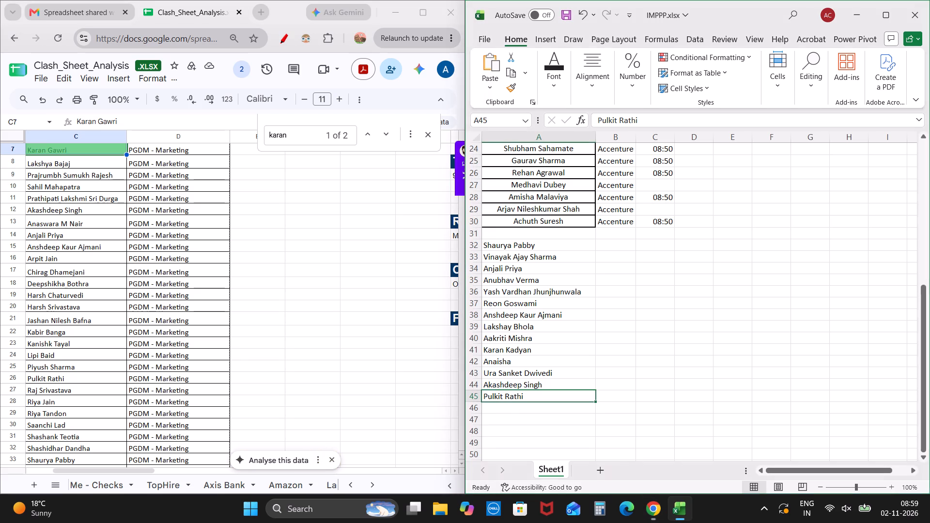
click(518, 406)
key(ctrl+v)
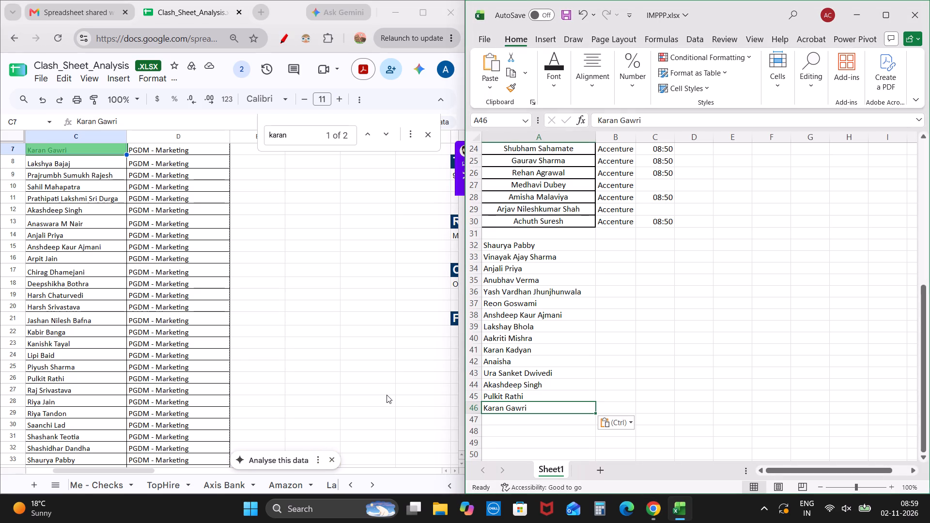
Search the Lead Squared sheet for "Laks" and copy the matching student name in row 8 into cell A47 of the compiled list.
click(213, 330)
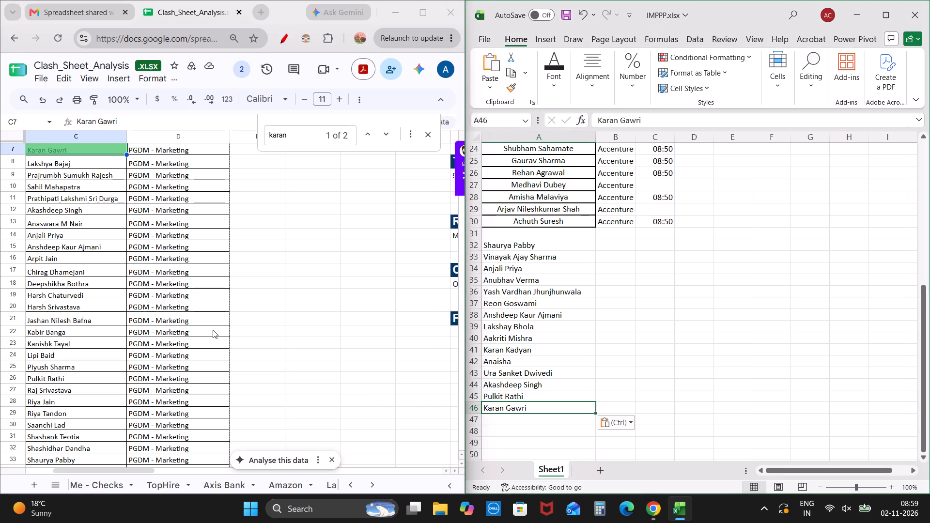
key(ctrl+f)
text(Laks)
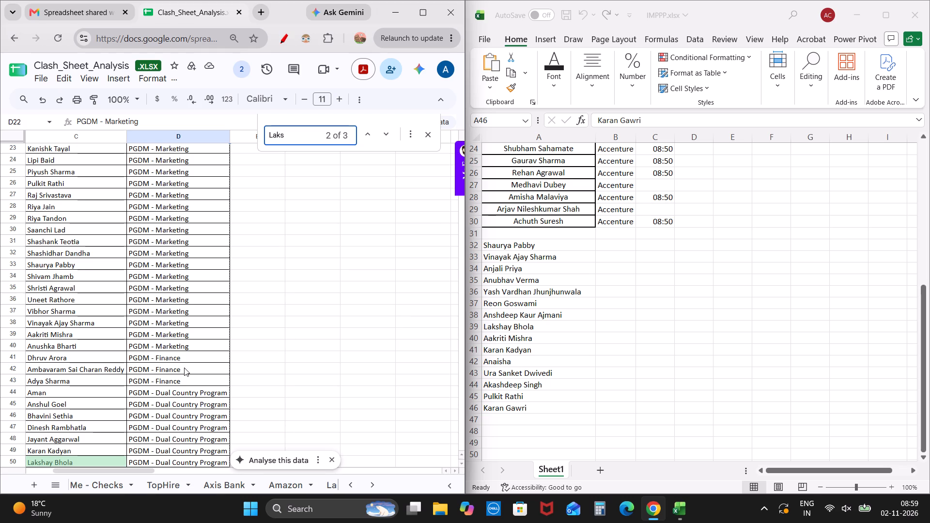
click(370, 132)
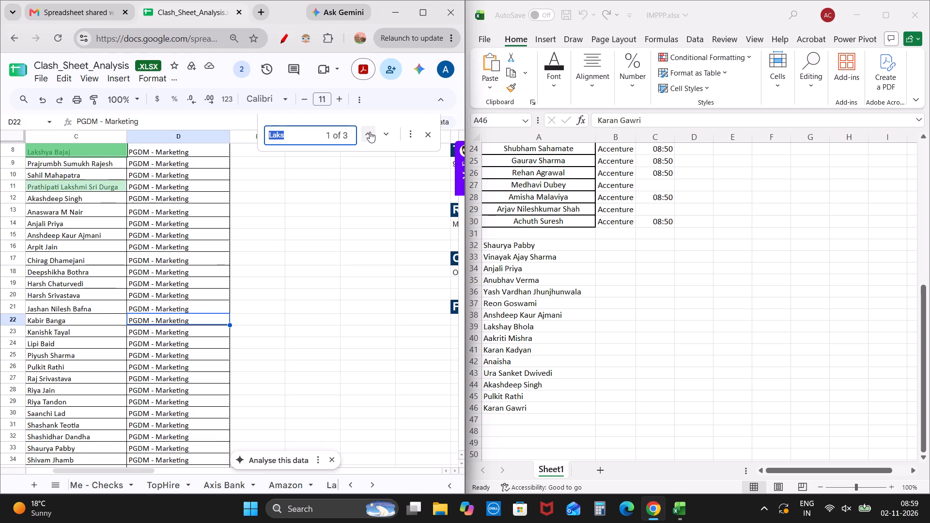
click(66, 154)
key(ctrl+c)
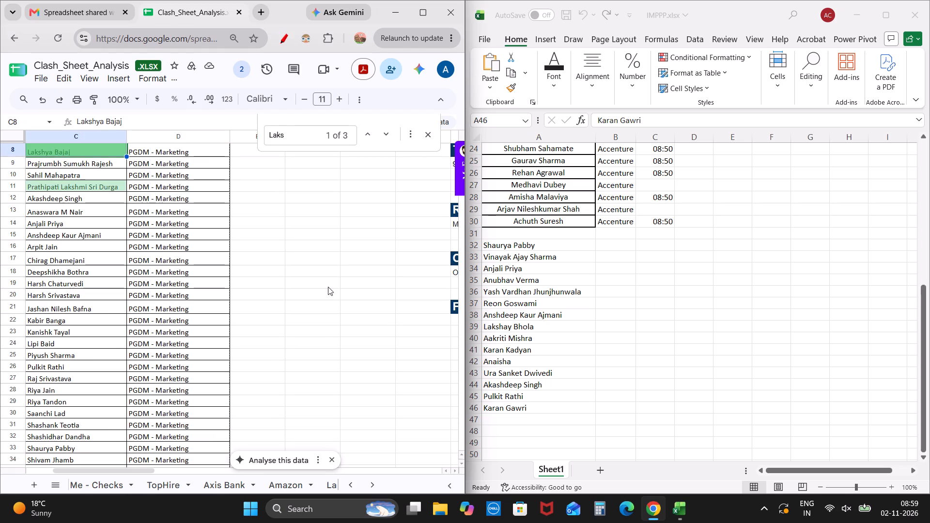
click(511, 415)
click(511, 421)
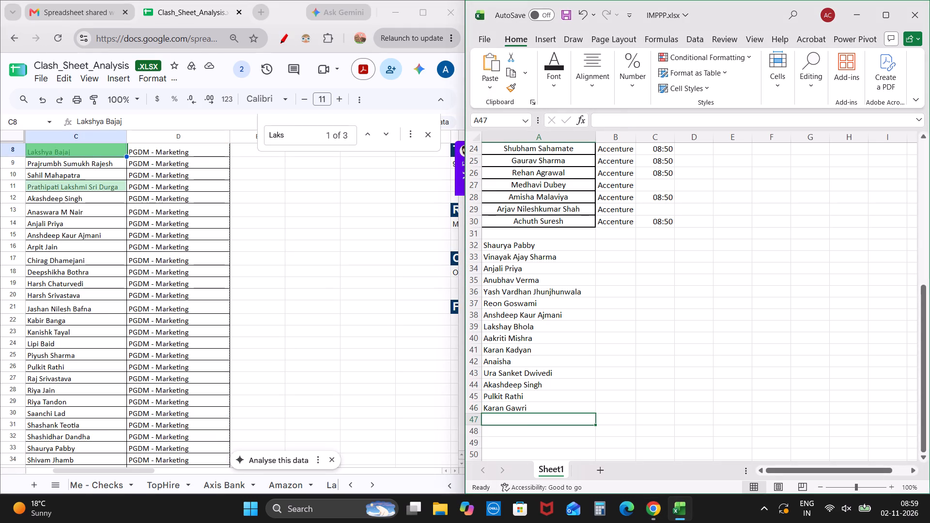
key(ctrl+v)
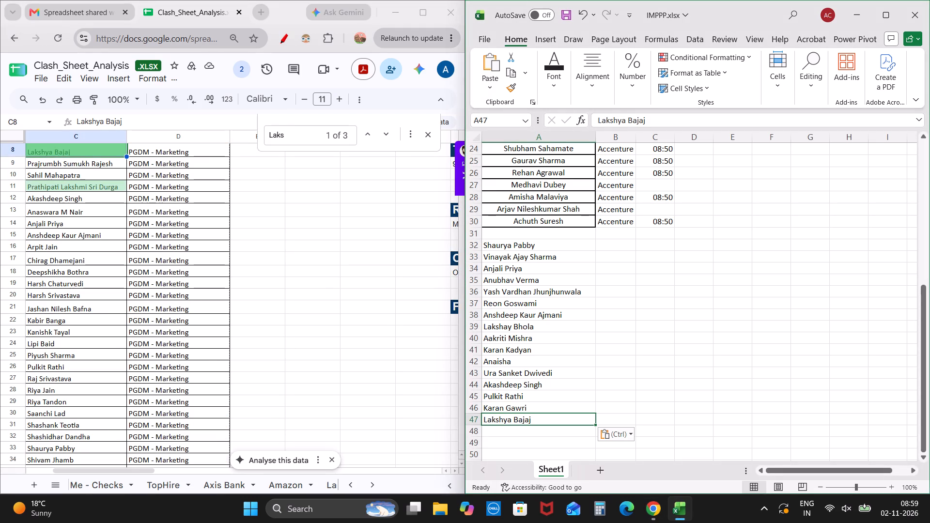
Search the Lead Squared sheet for "Anshul" and copy the student name in row 45 into cell A48 of the compiled list.
click(293, 138)
key(BackSpace)
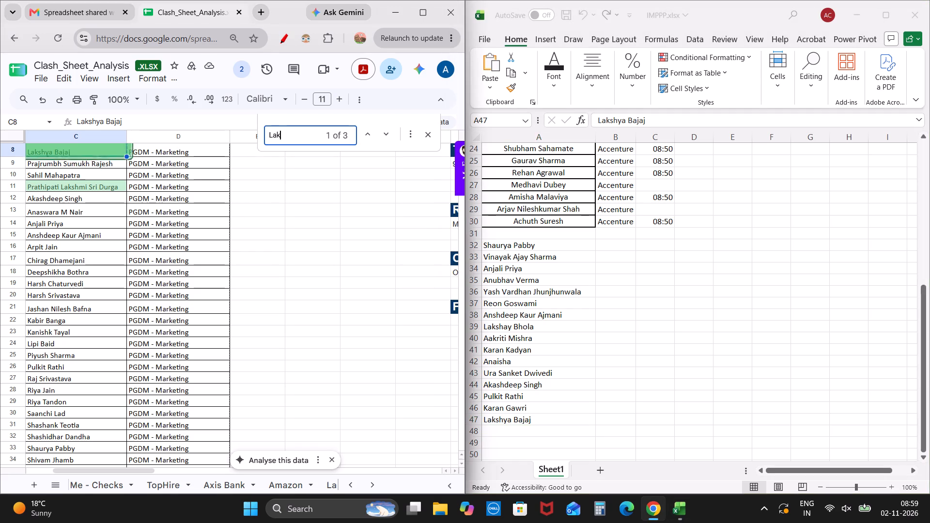
key(BackSpace)
key(BackSpace)
key(BackSpace)
key(BackSpace)
key(BackSpace)
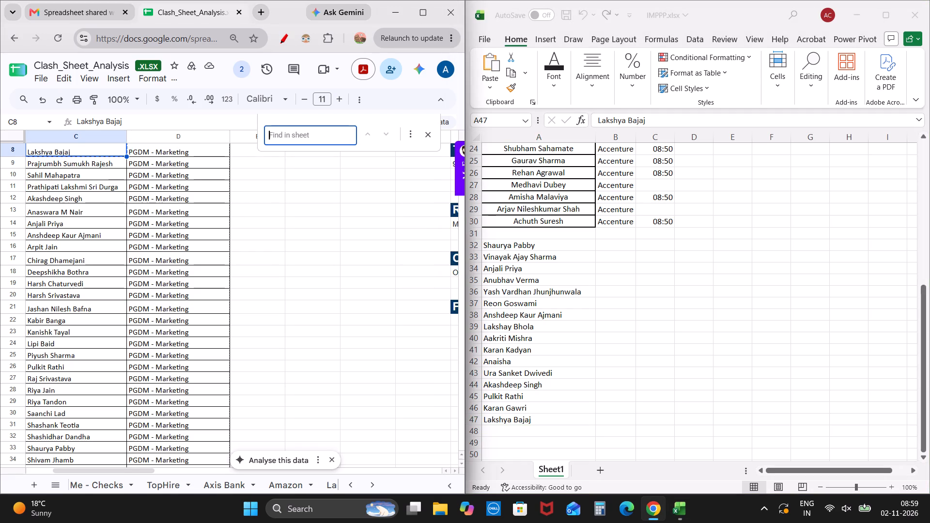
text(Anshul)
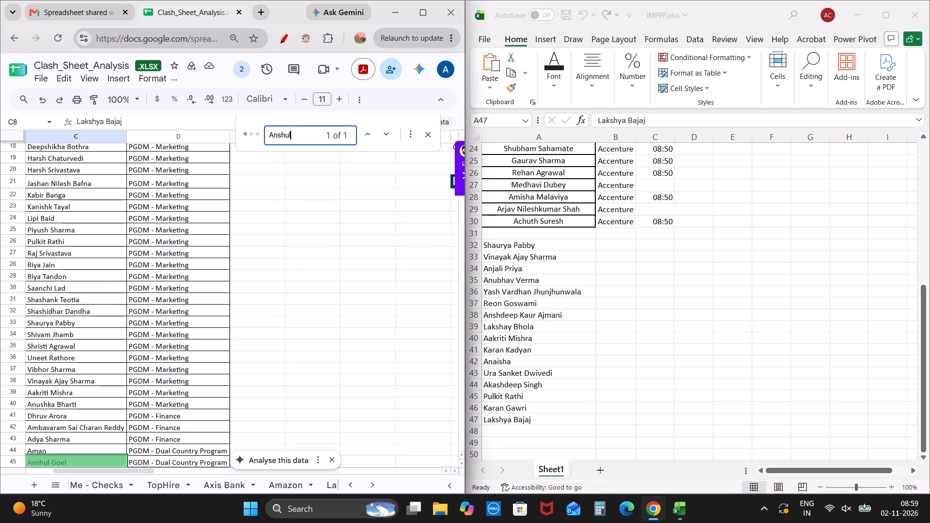
click(104, 458)
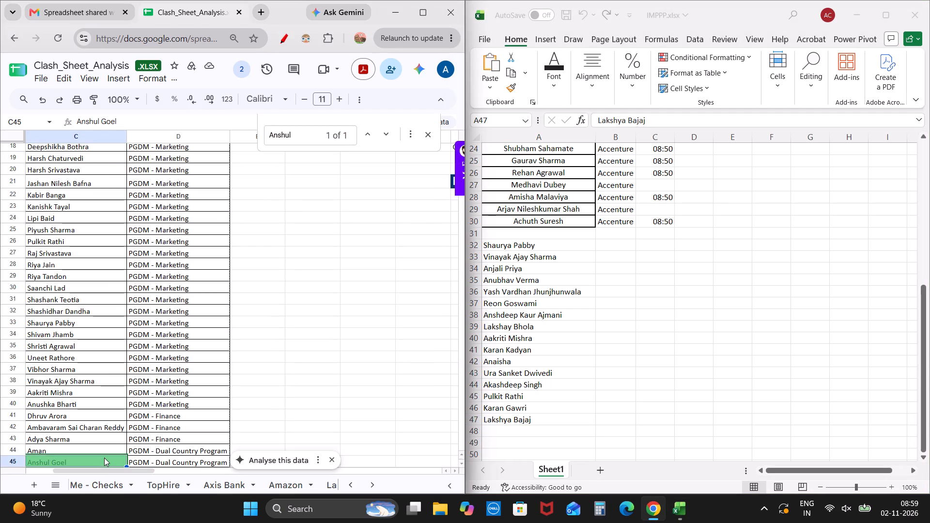
key(ctrl+c)
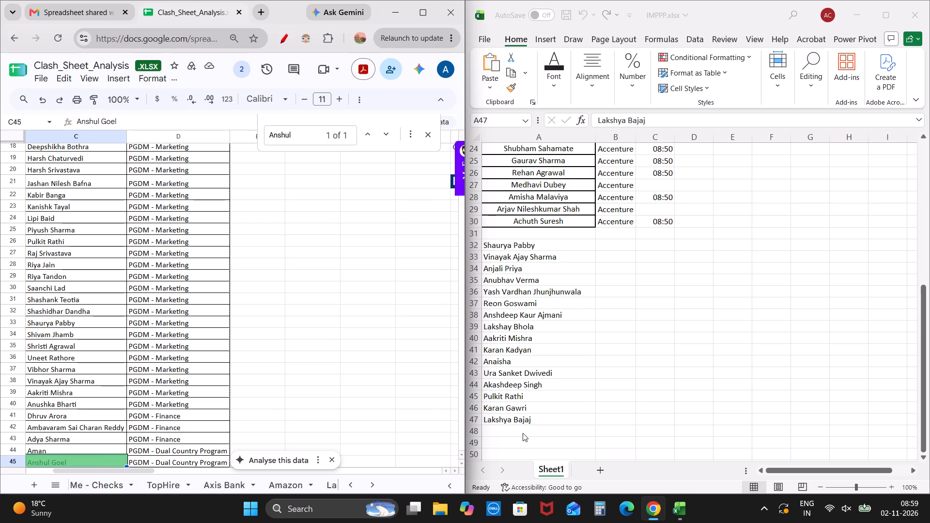
click(523, 433)
click(523, 433)
key(ctrl+v)
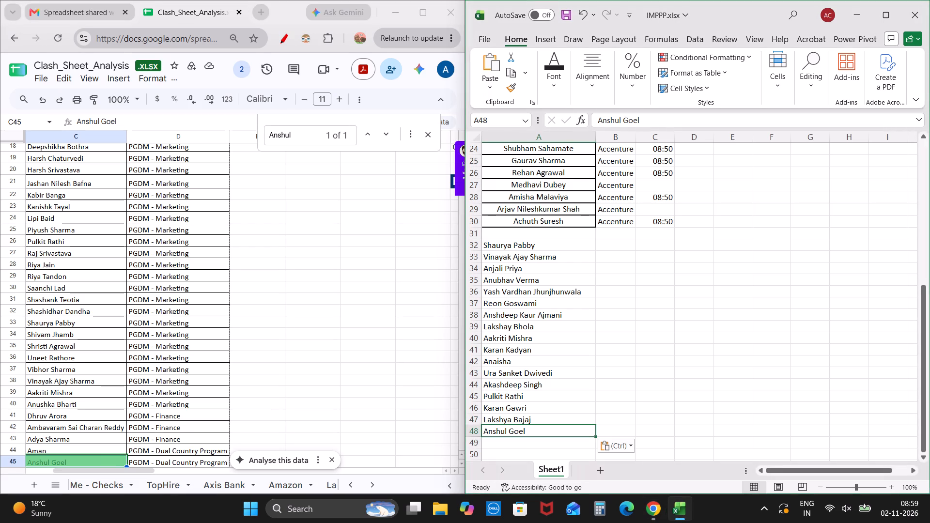
Search the Lead Squared sheet for "Unee" and copy the student name in row 36 into cell A49 of the compiled list.
click(291, 135)
key(BackSpace)
key(BackSpace)
key(BackSpace)
key(BackSpace)
key(BackSpace)
key(BackSpace)
key(BackSpace)
key(BackSpace)
key(BackSpace)
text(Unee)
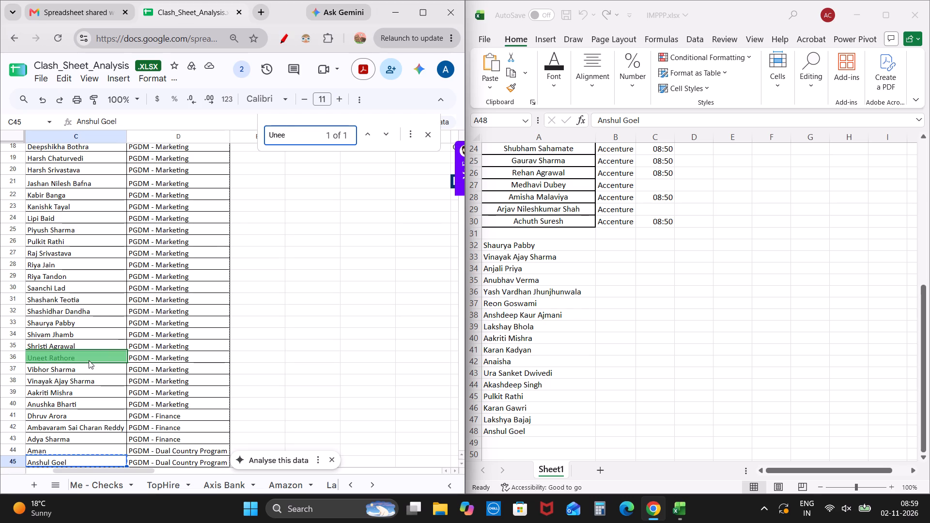
click(89, 358)
key(ctrl+c)
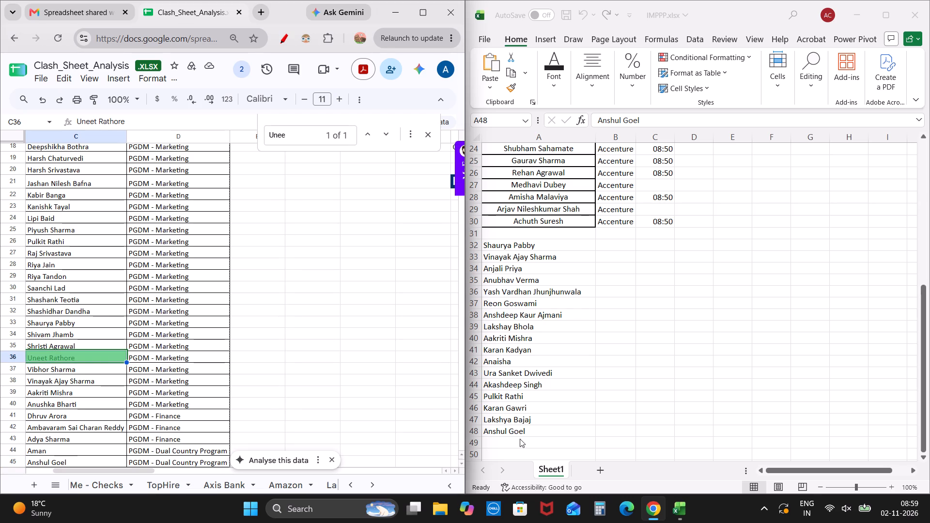
click(518, 439)
click(516, 443)
key(ctrl+v)
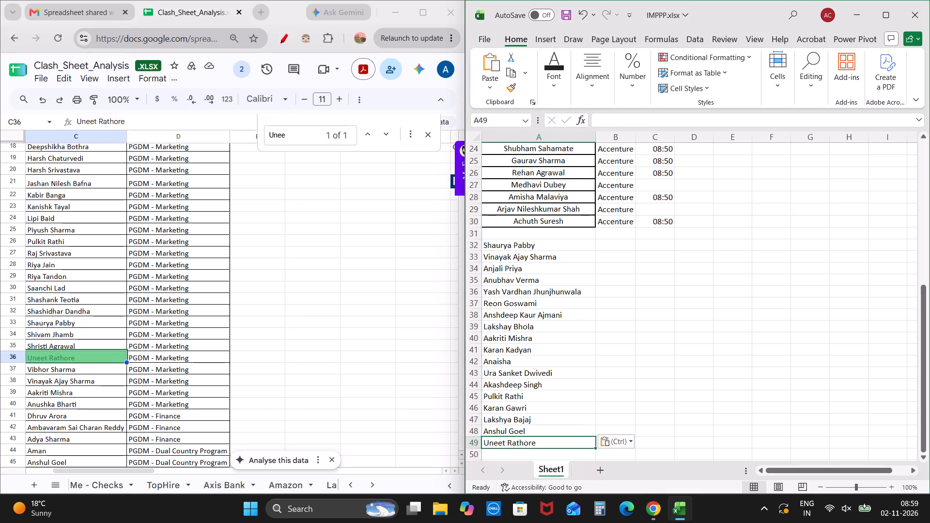
Search the Lead Squared sheet for "Suga" and copy the student name in row 60 into cell A50 of the compiled list.
scroll(551, 376, down, 1)
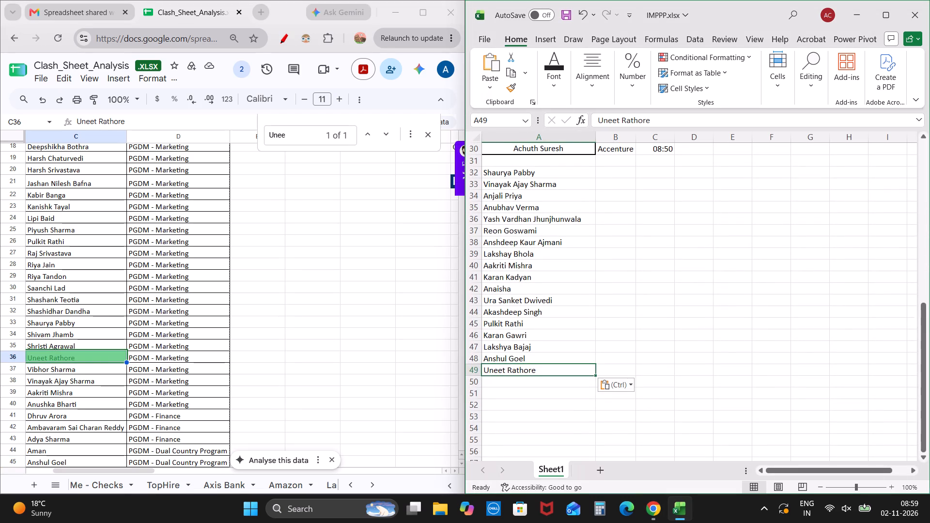
drag(287, 133, 259, 139)
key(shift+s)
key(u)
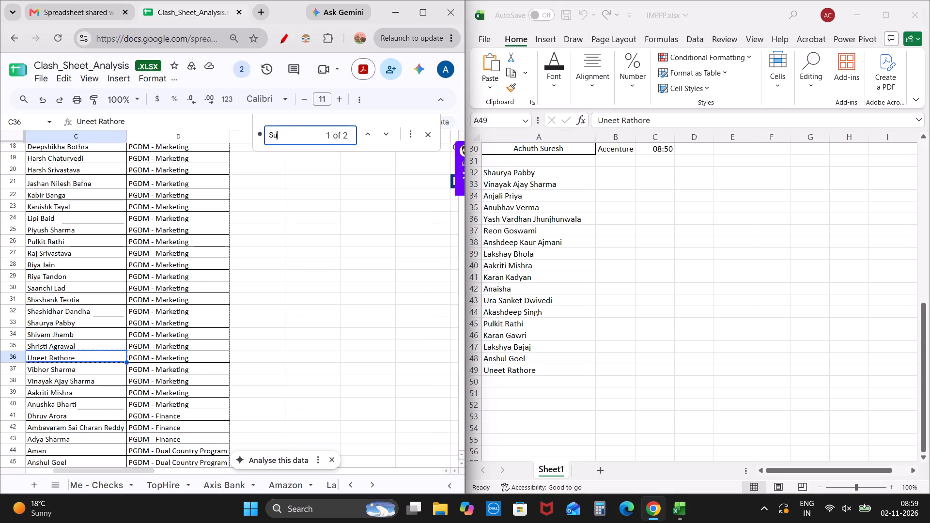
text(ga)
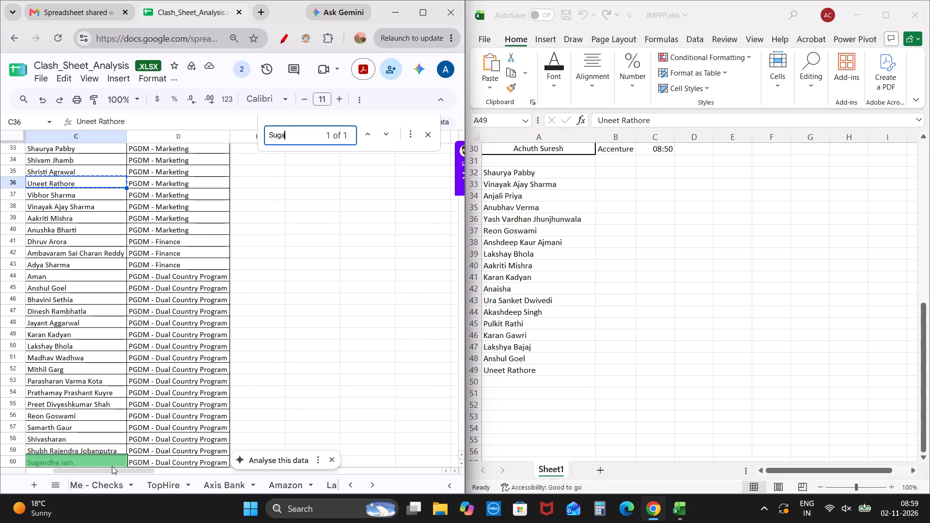
click(91, 463)
key(ctrl+c)
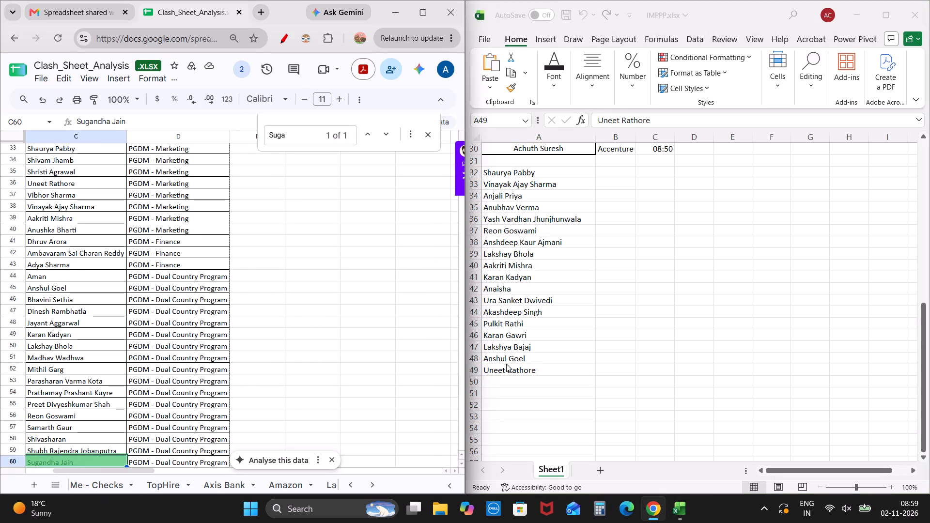
click(512, 383)
click(512, 383)
key(ctrl+v)
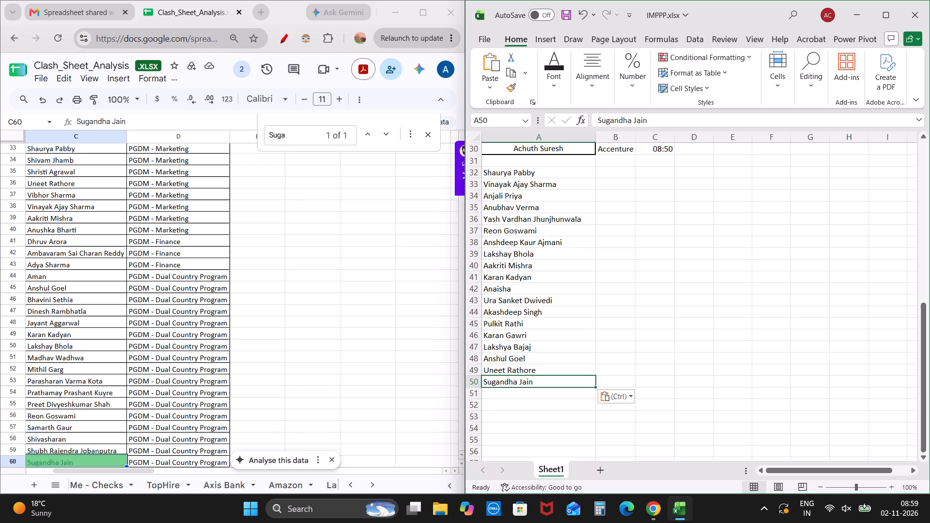
Search the Lead Squared sheet for "Bobb" and copy the student name in row 6 into cell A51 of the compiled list.
click(258, 222)
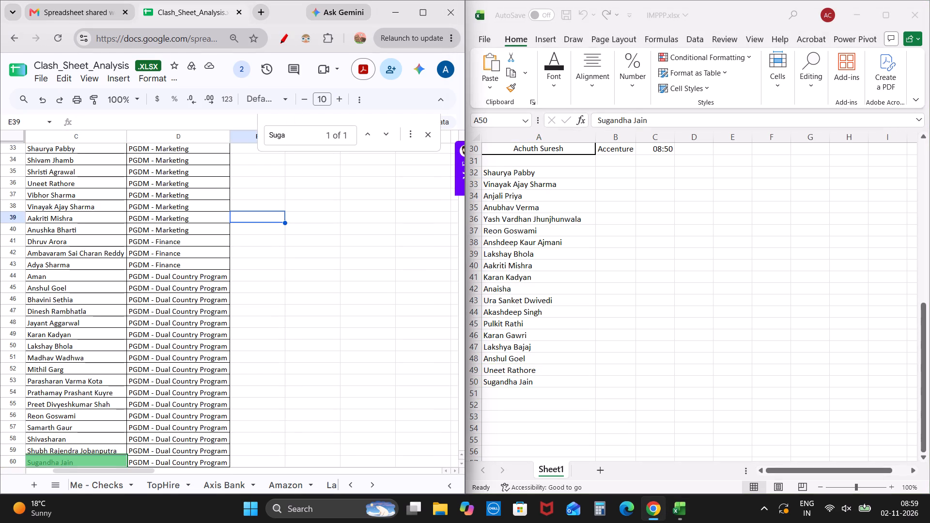
drag(285, 136, 265, 136)
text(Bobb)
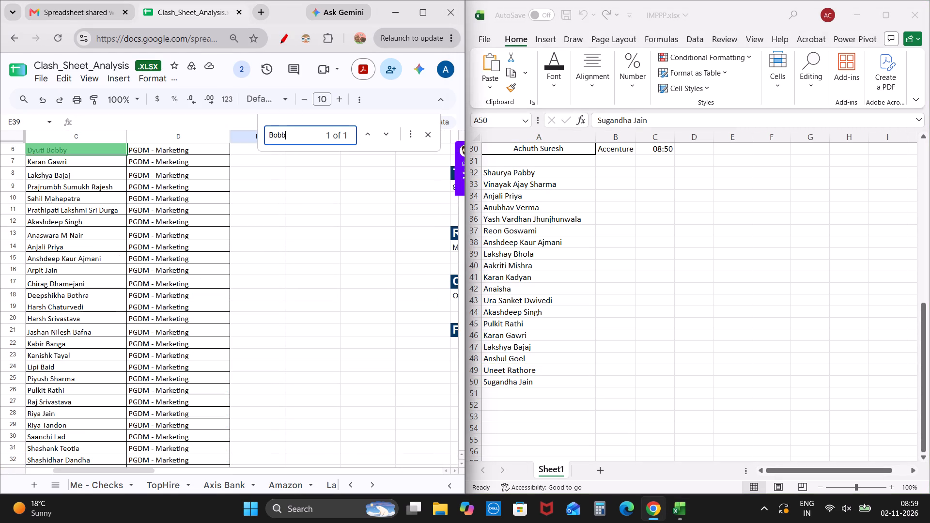
click(73, 149)
key(ctrl+c)
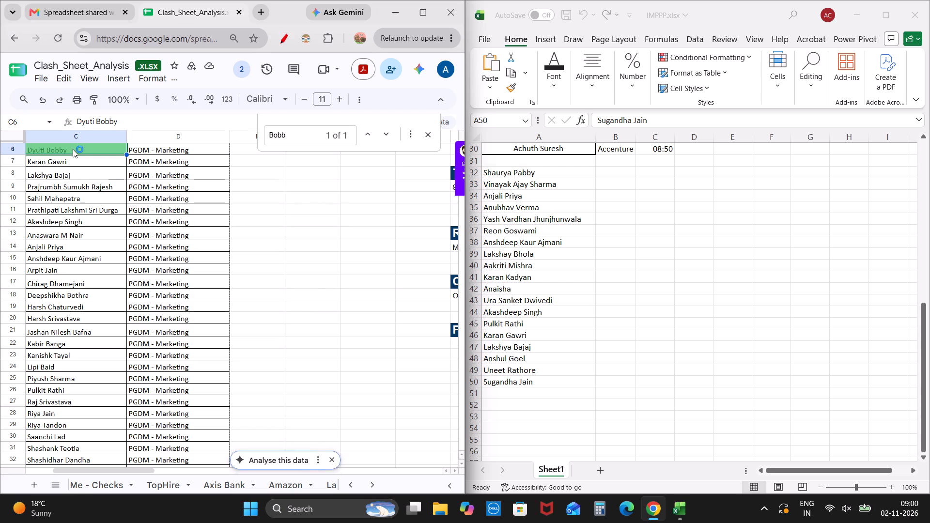
click(518, 396)
click(518, 396)
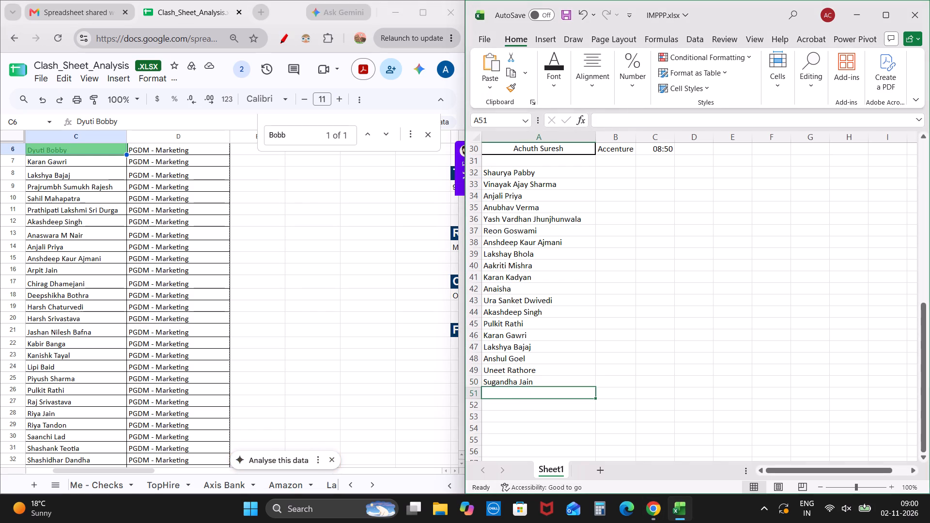
key(ctrl+v)
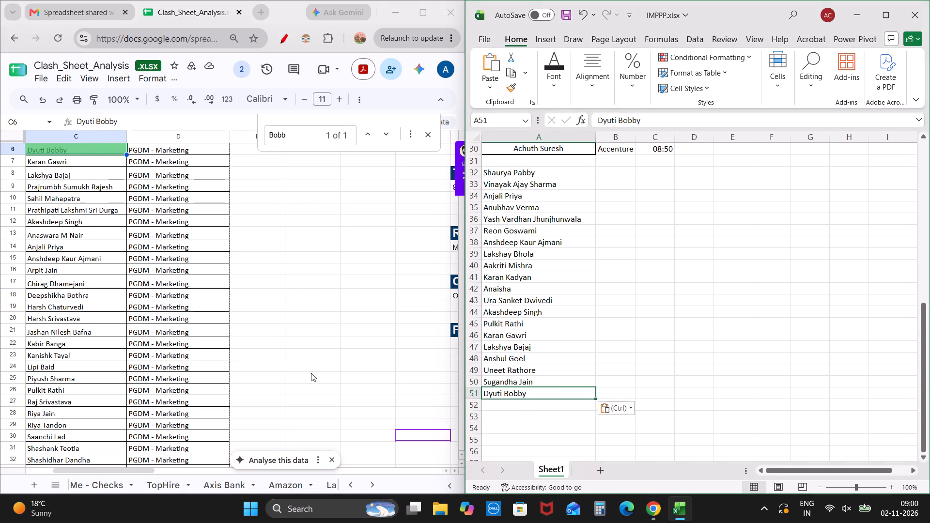
Search the Lead Squared sheet for "Aman" and enter Aman in cell A52 of the compiled list.
scroll(311, 373, down, 1)
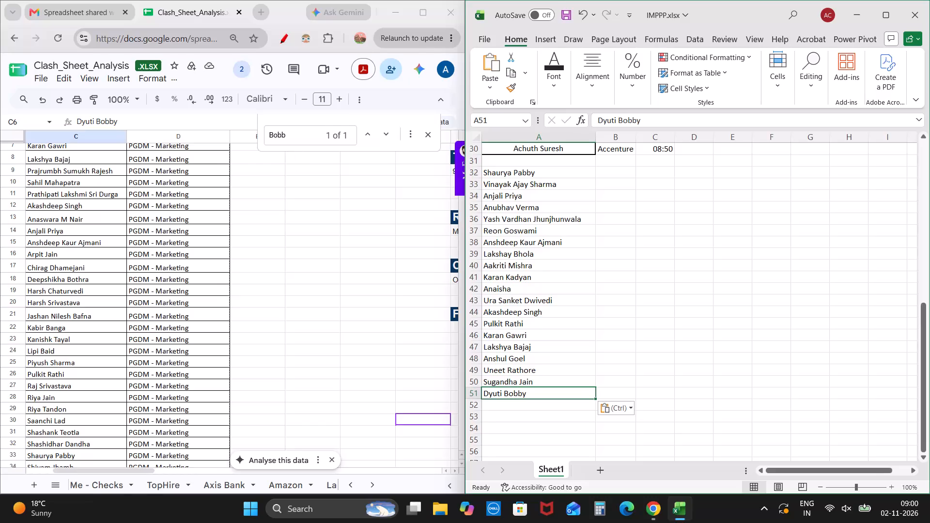
drag(294, 137, 251, 141)
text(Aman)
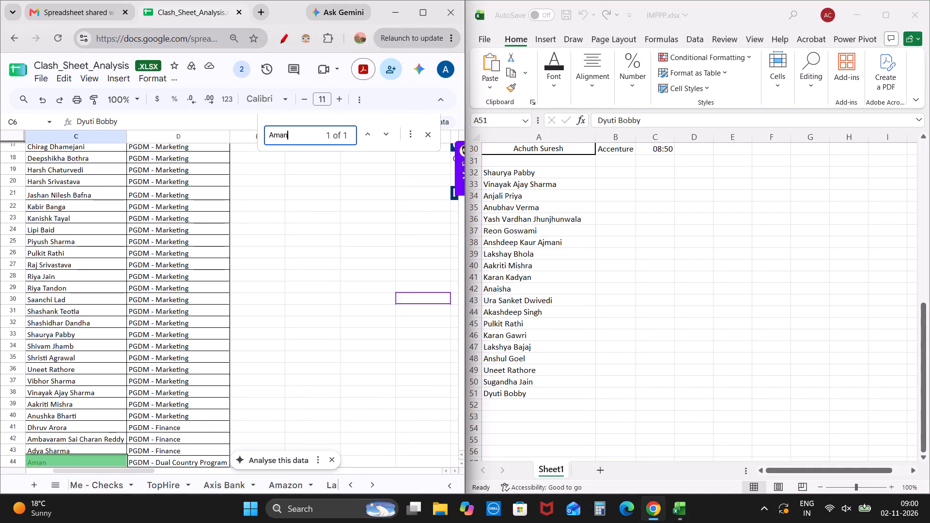
click(516, 408)
click(516, 408)
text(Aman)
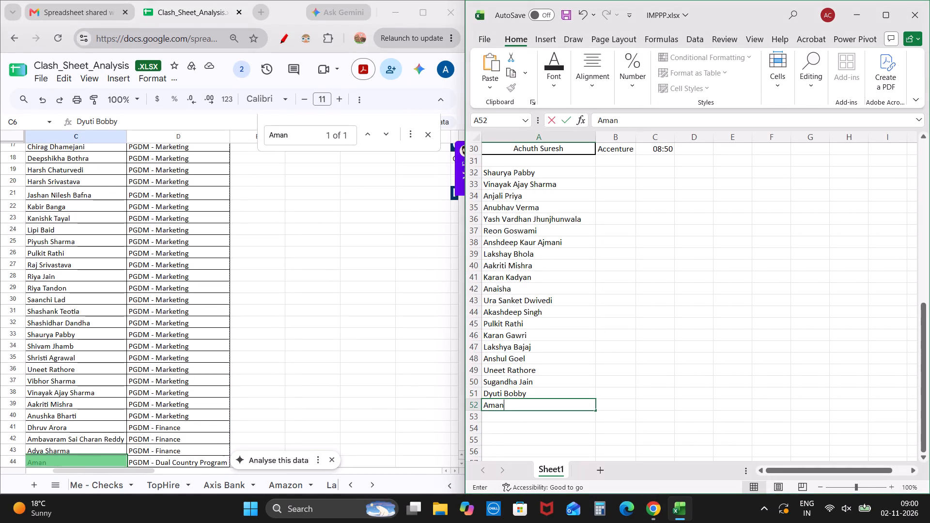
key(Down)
Enter the next selected student's full name in cell A53 of the compiled list.
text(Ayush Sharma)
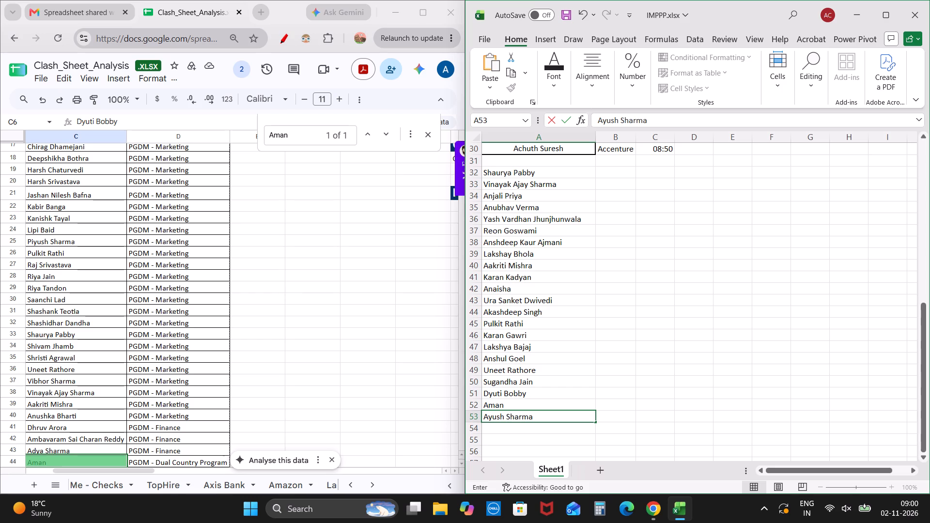
click(514, 427)
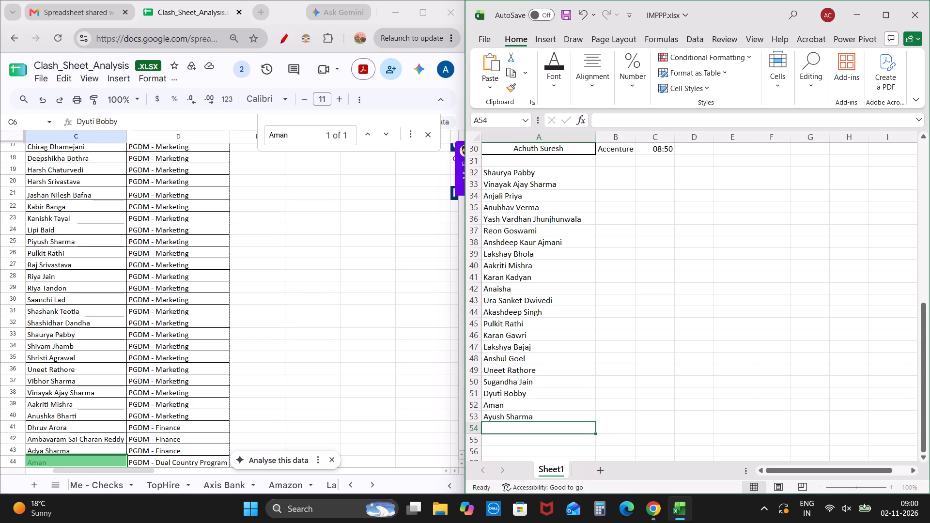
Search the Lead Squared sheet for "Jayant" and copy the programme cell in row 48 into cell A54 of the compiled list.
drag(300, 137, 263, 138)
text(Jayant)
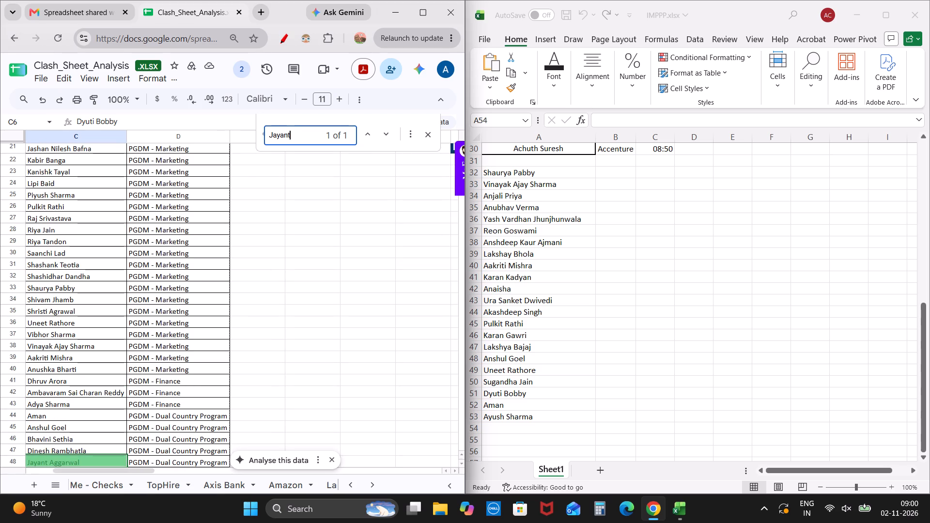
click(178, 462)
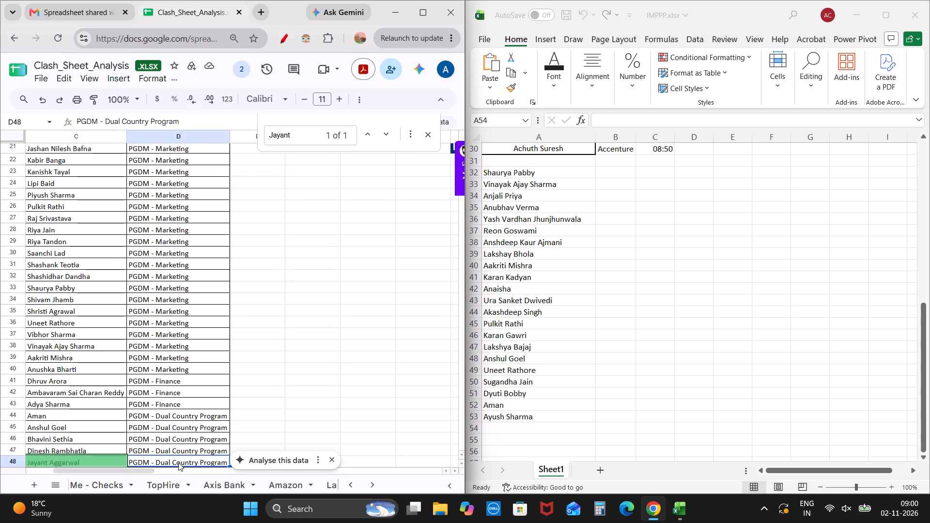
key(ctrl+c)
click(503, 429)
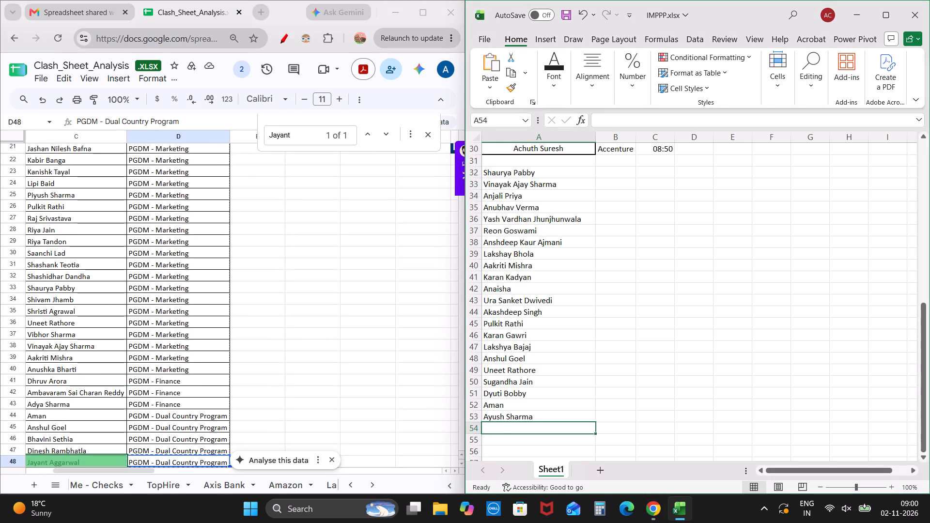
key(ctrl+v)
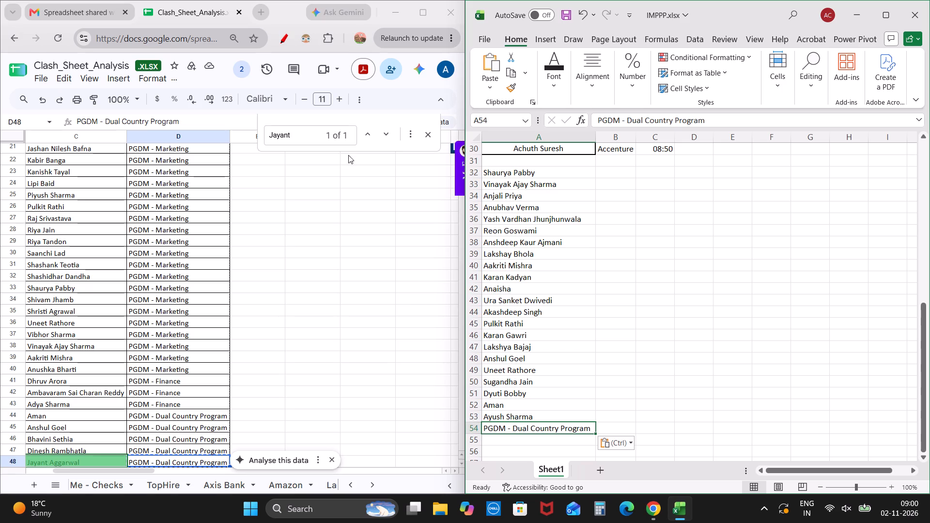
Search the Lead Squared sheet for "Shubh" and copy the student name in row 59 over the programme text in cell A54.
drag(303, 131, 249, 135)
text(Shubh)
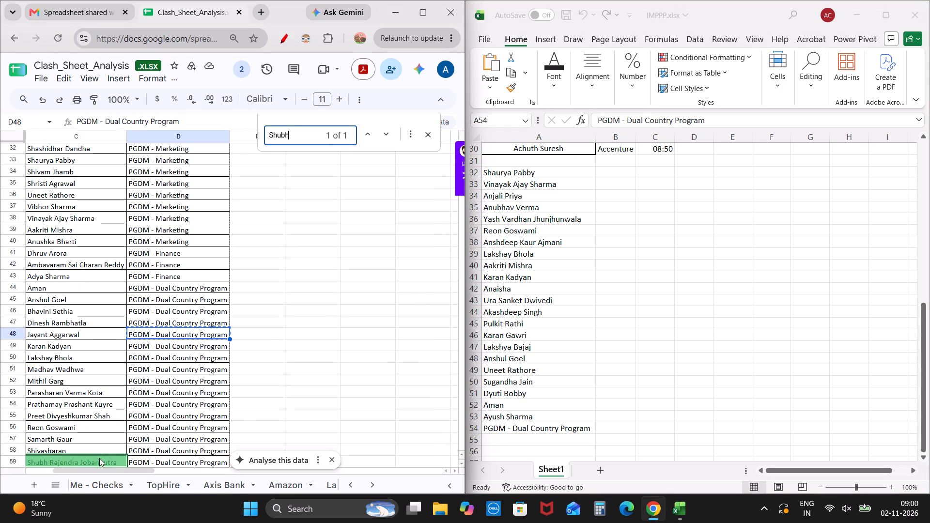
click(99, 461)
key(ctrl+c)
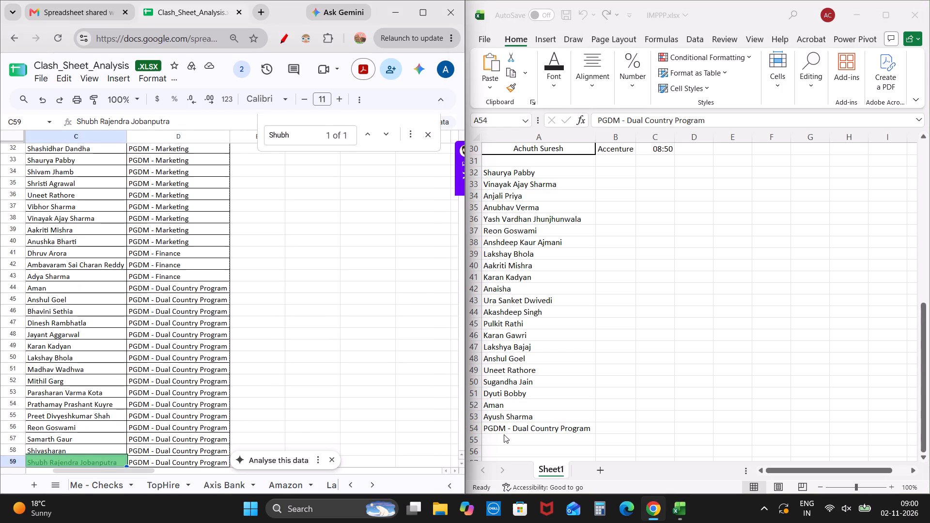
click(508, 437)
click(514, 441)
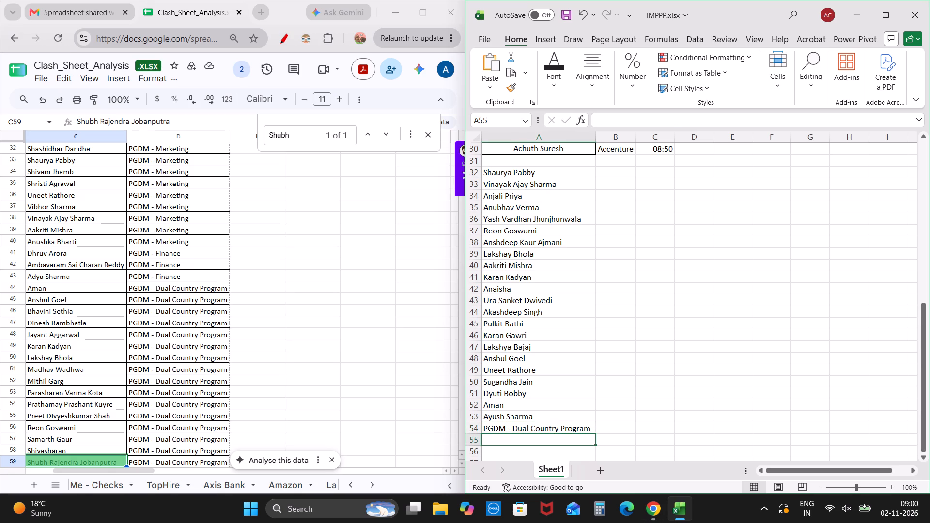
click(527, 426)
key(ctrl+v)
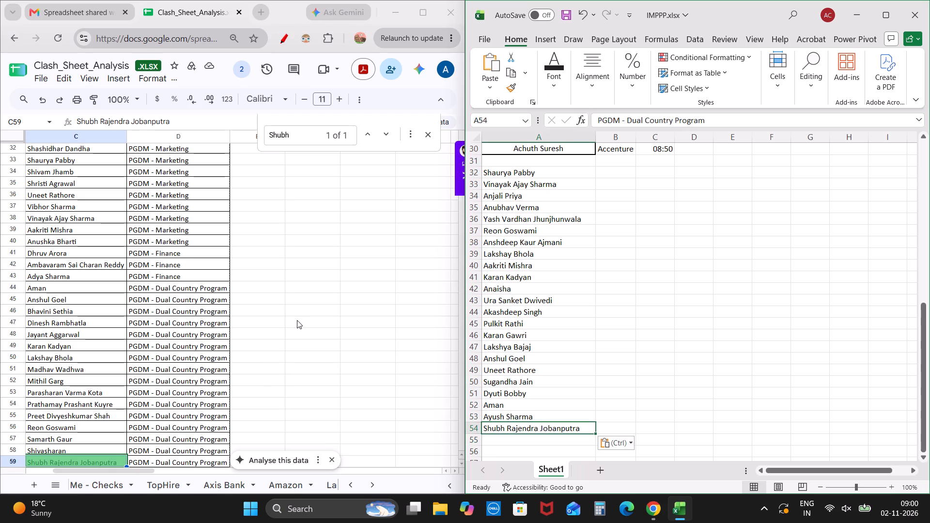
Search the Lead Squared sheet for "Jayan" and copy the student name in row 48 into cell A54, replacing its content.
drag(302, 138, 255, 138)
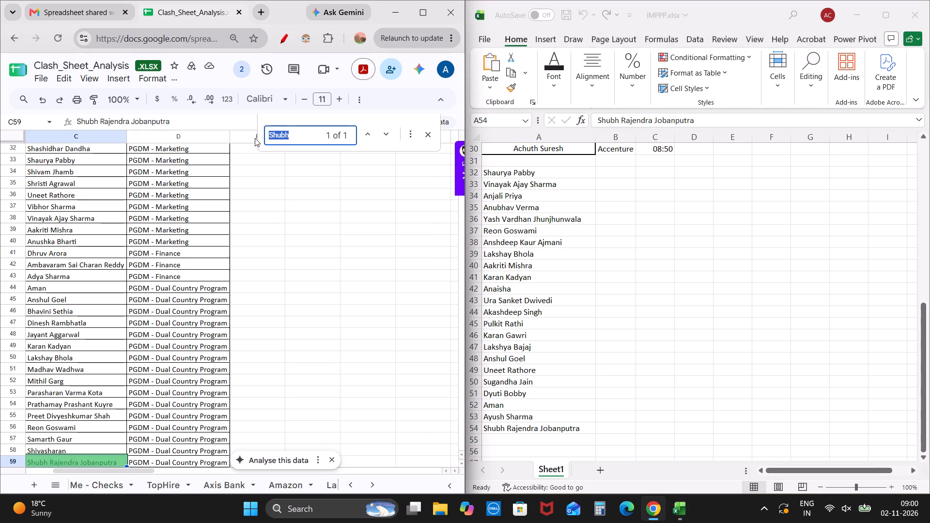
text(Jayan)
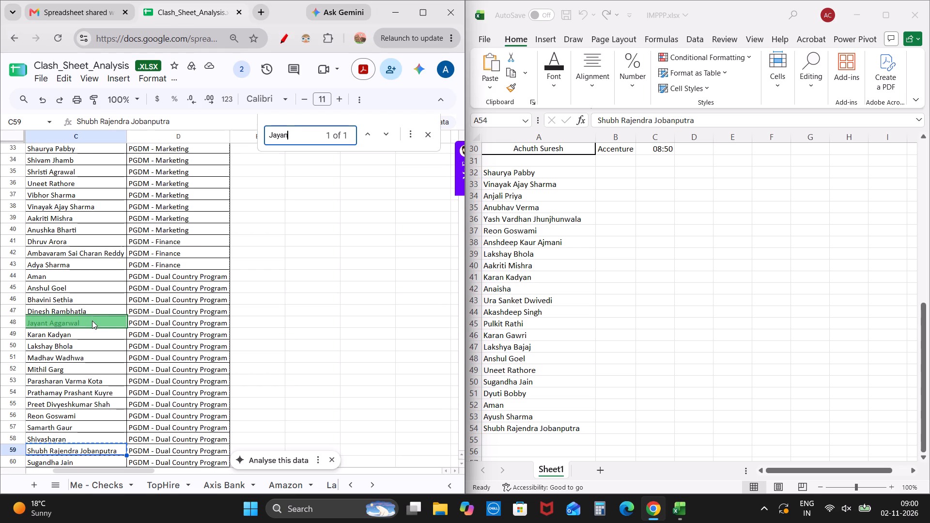
click(92, 321)
key(ctrl+c)
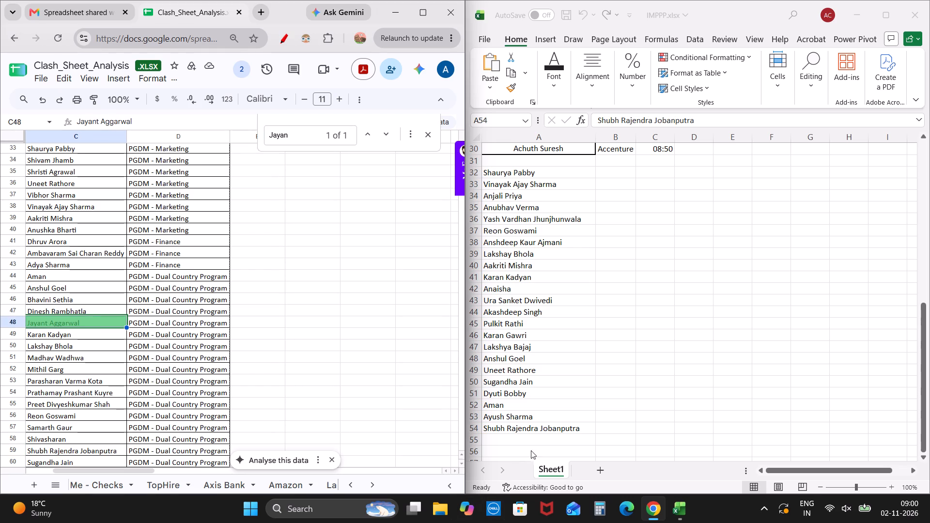
click(541, 440)
key(ctrl+v)
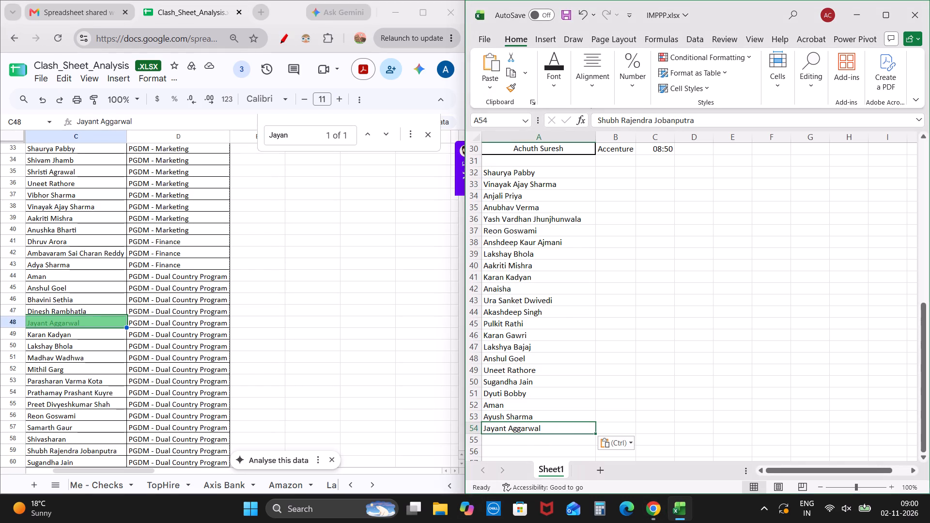
Copy the student name in row 59 of the Lead Squared sheet into cell A55 of the compiled list.
click(523, 441)
click(91, 447)
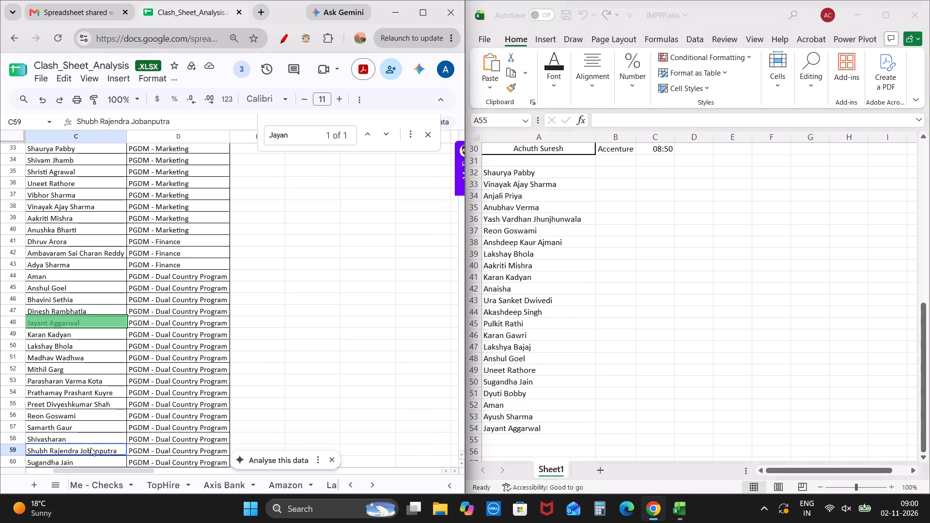
key(ctrl+c)
click(510, 441)
key(ctrl+v)
Enter Lead Squared as the company in B32 and 08:55 as the time in C32 for the first Lead Squared student.
scroll(625, 291, up, 1)
click(609, 210)
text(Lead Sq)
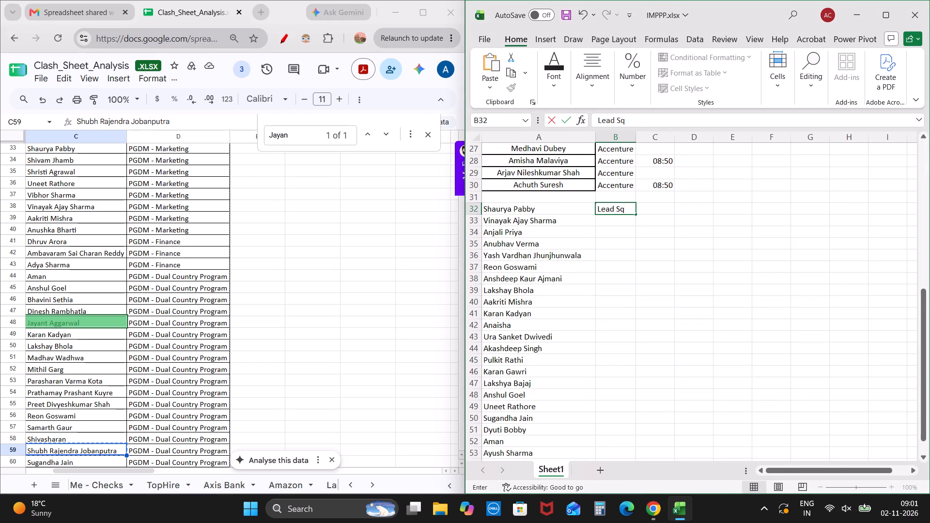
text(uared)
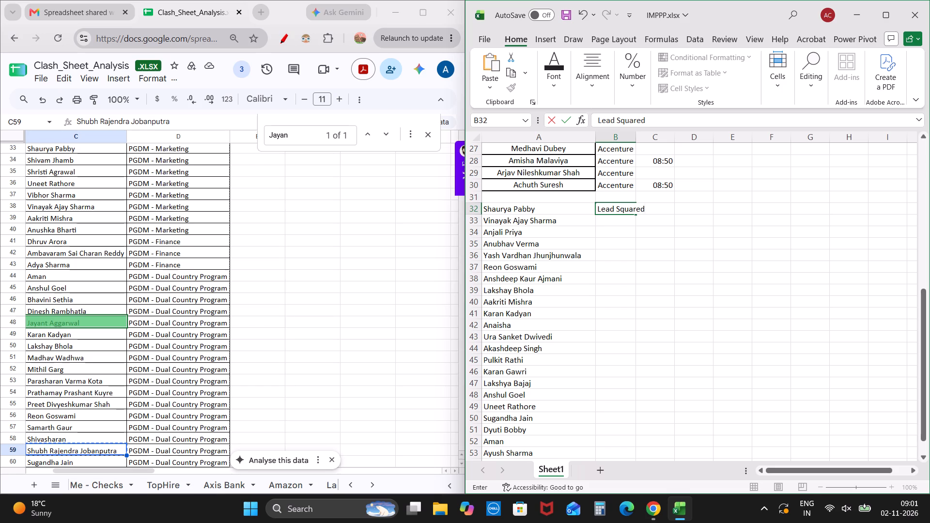
click(662, 210)
click(691, 211)
click(660, 206)
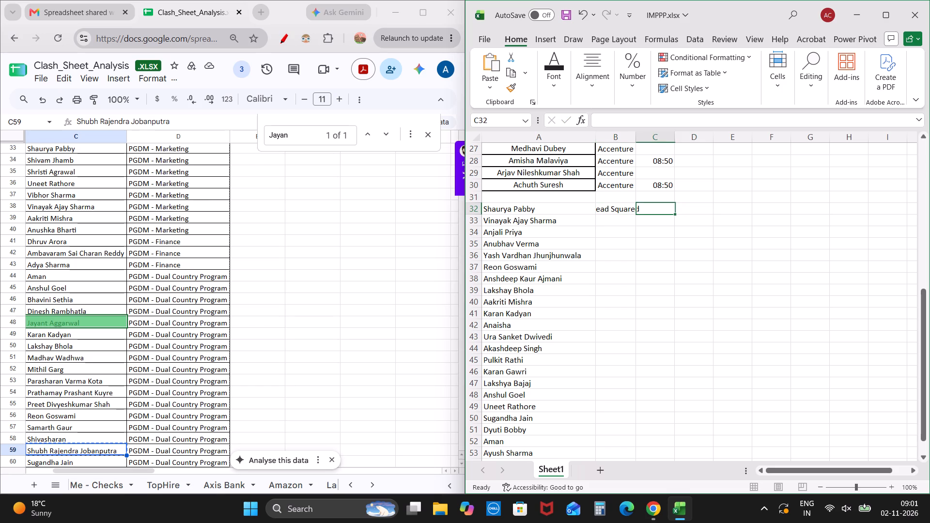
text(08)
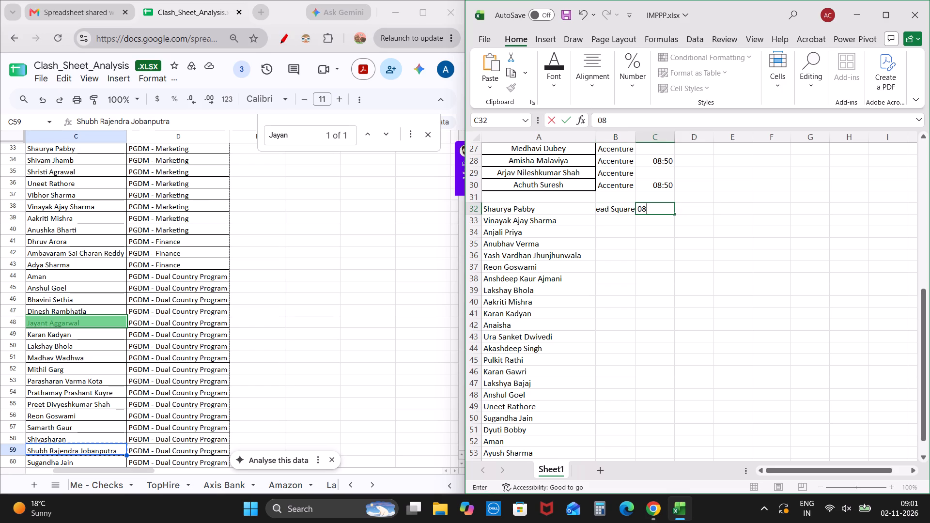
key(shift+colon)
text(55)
click(658, 252)
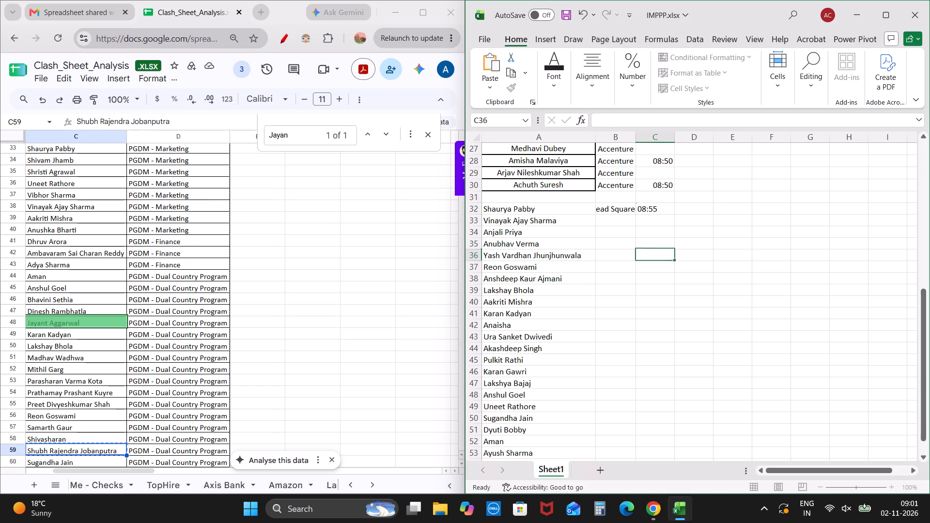
Auto-fit the width of company column B to its contents in the compiled list.
double_click(635, 136)
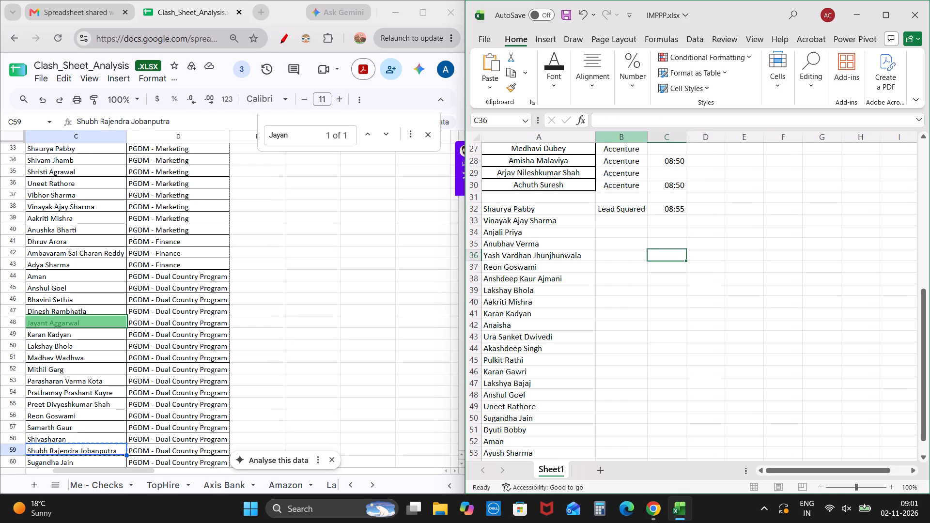
Fill the Lead Squared company entry down column B from B32 to the last listed student in row 55.
double_click(634, 211)
click(648, 223)
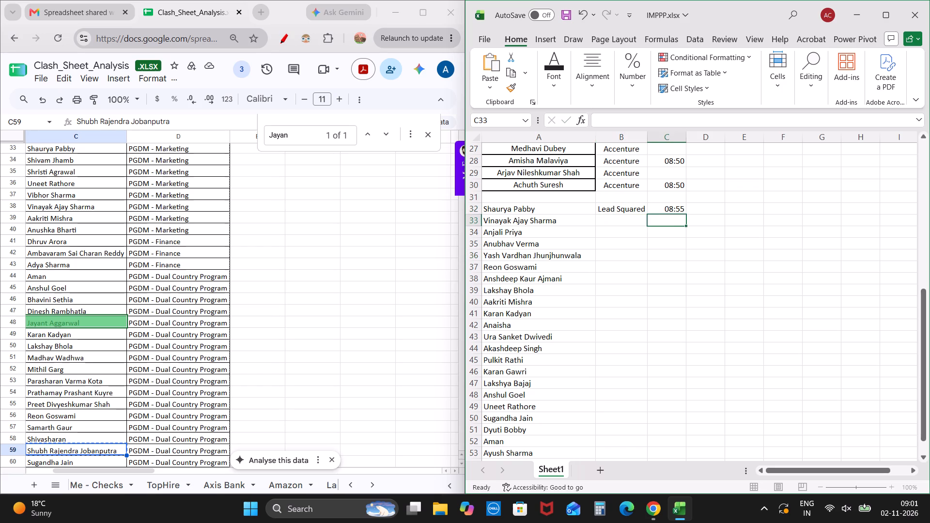
click(643, 212)
double_click(648, 215)
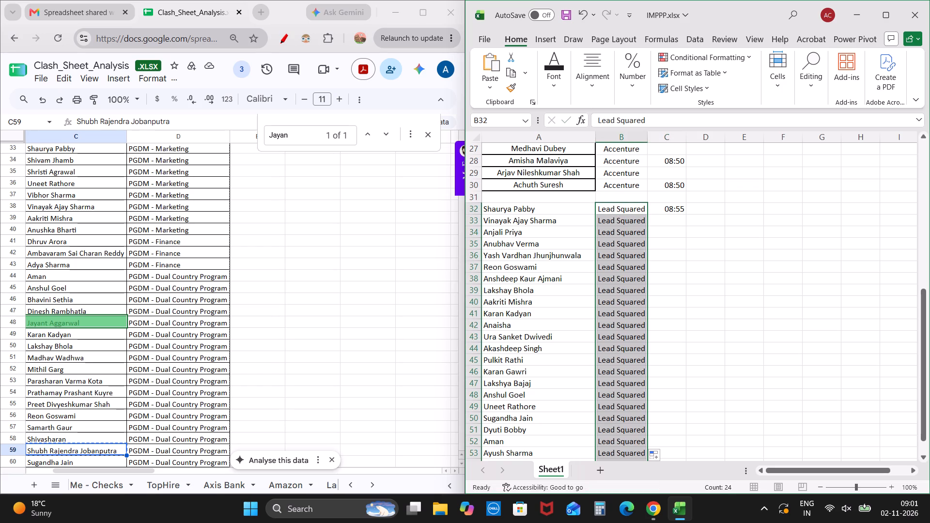
Copy the 08:55 out time from C32 down column C for all the remaining Lead Squared students.
click(668, 210)
key(ctrl+c)
click(675, 221)
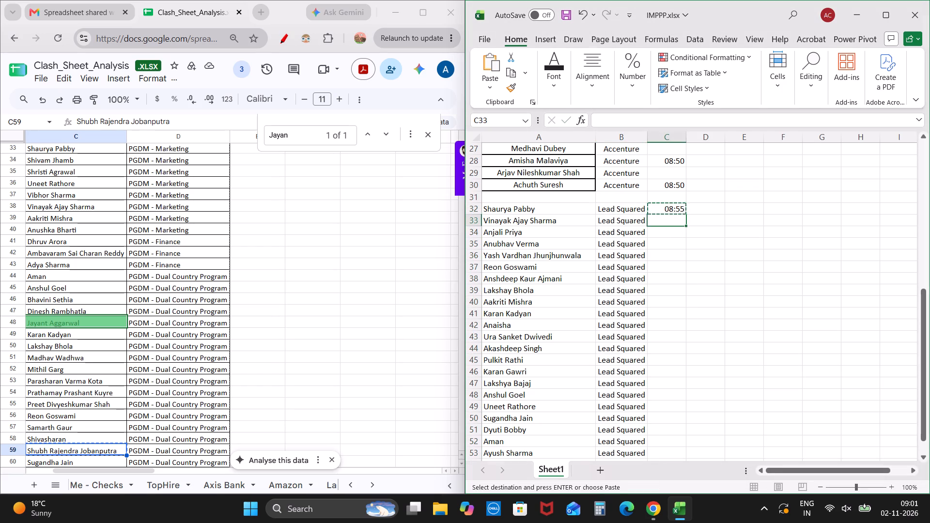
key(ctrl+v)
drag(679, 210, 679, 218)
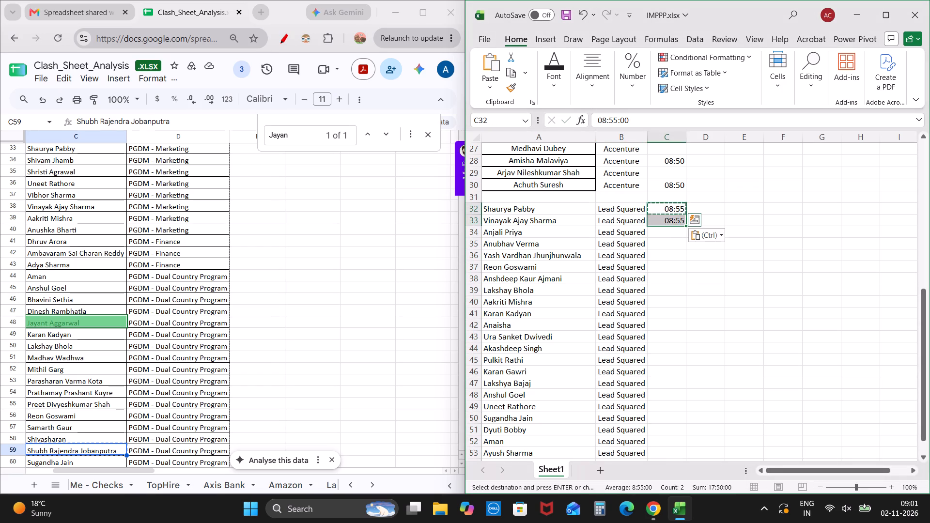
double_click(684, 226)
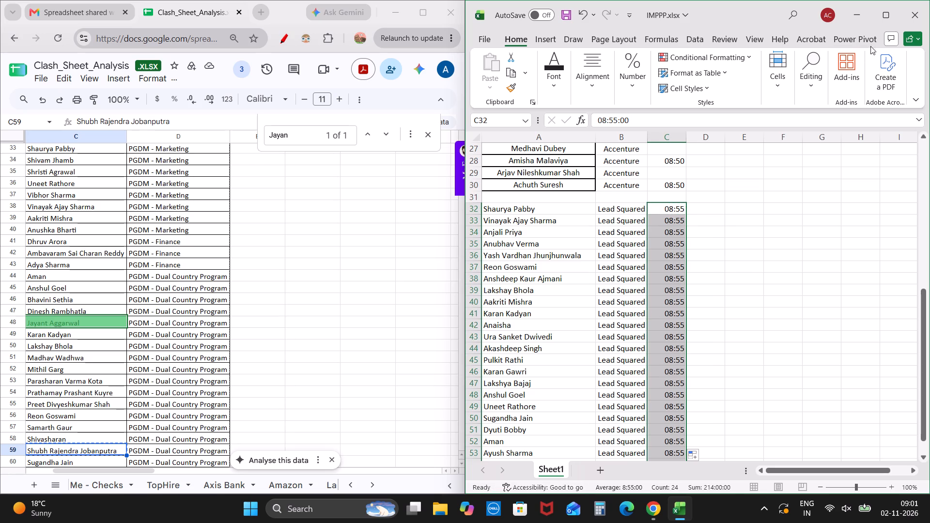
Maximize the workbook window and apply all borders to the candidate rows in A2:C55.
click(885, 19)
click(343, 261)
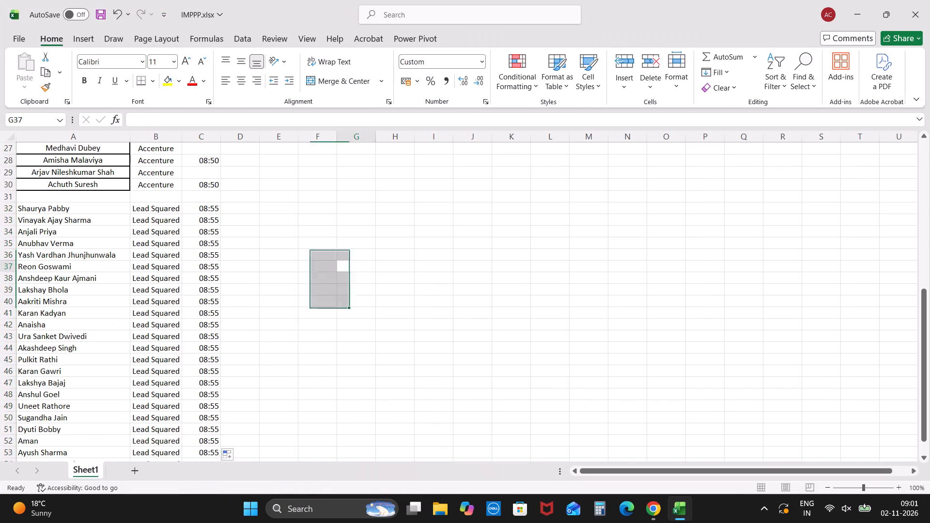
scroll(343, 261, up, 6)
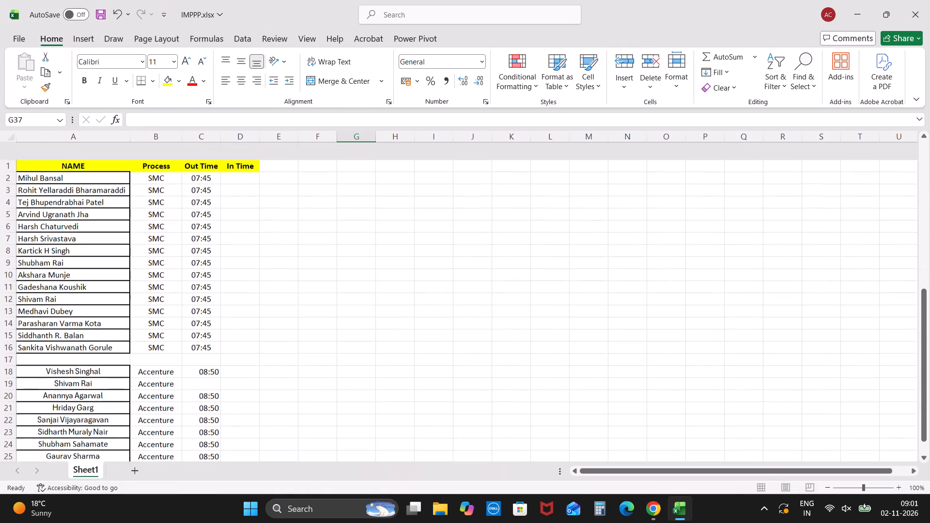
drag(60, 160, 213, 349)
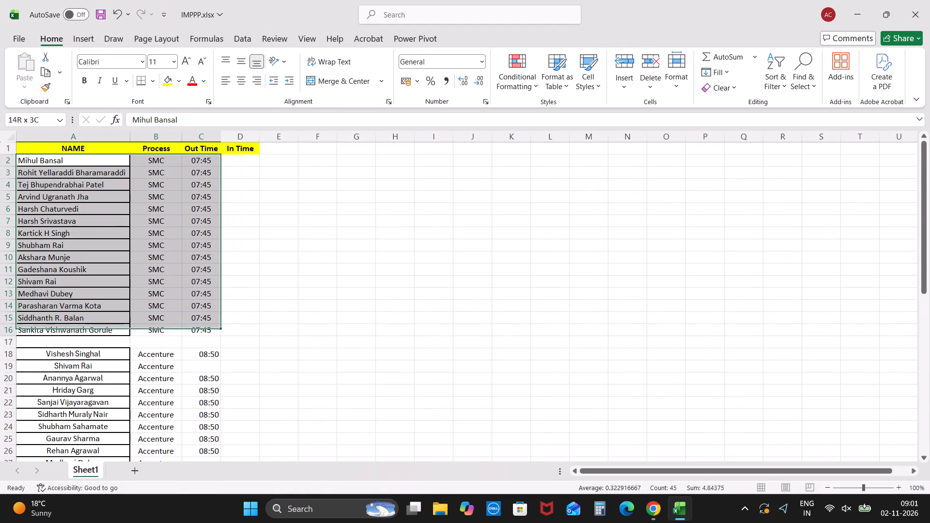
drag(213, 349, 206, 522)
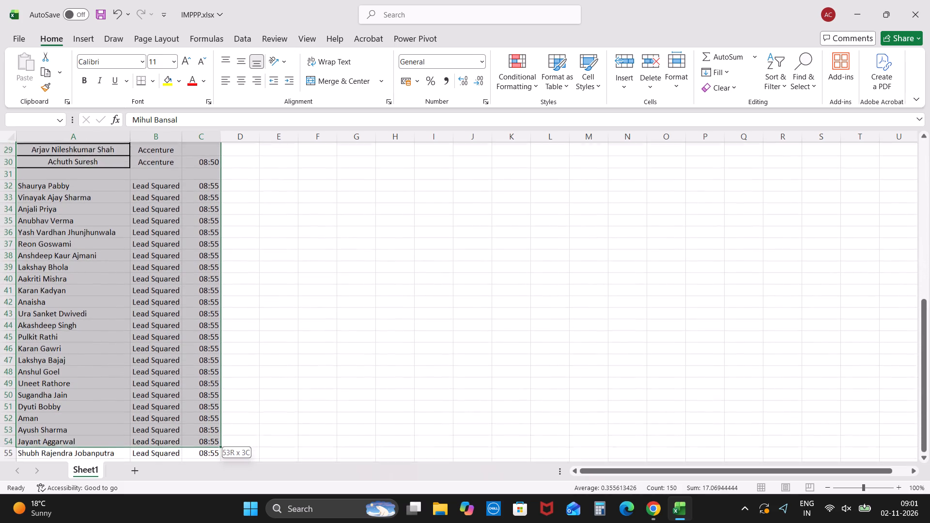
drag(206, 522, 205, 426)
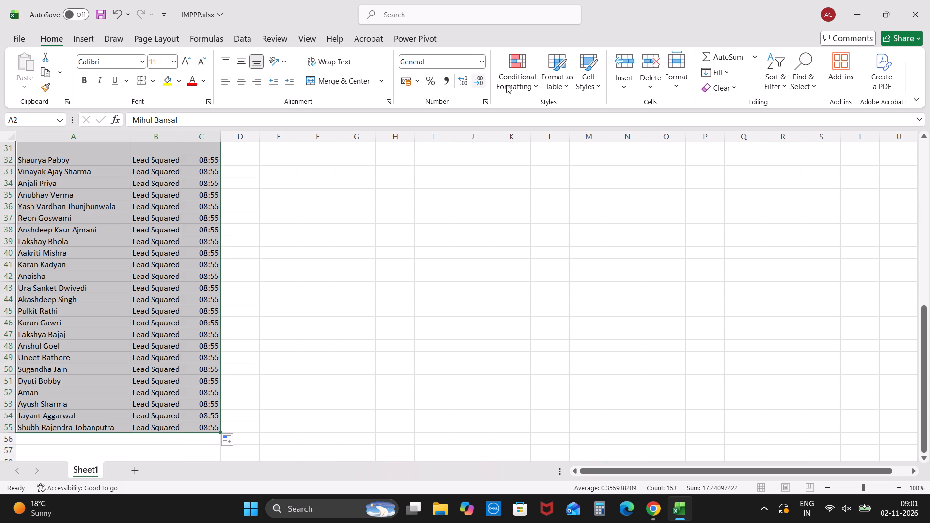
click(149, 80)
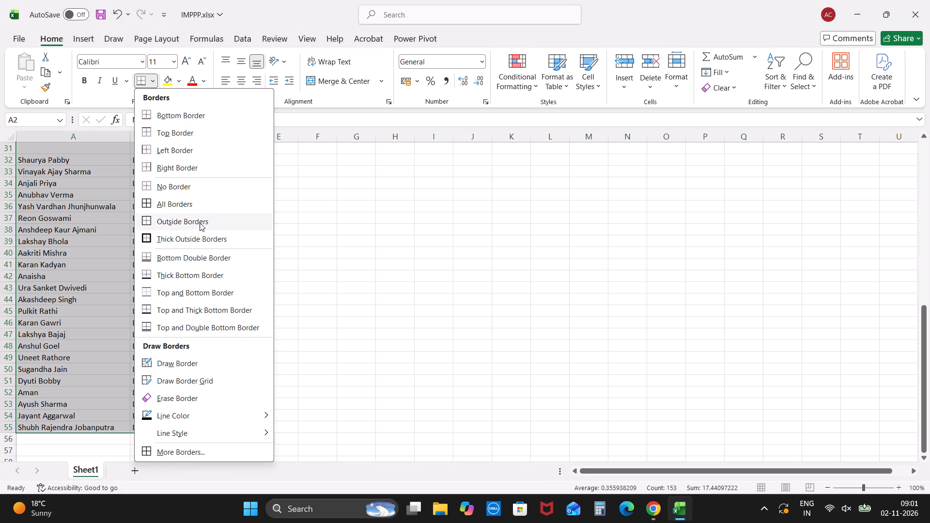
click(209, 200)
scroll(274, 220, up, 1)
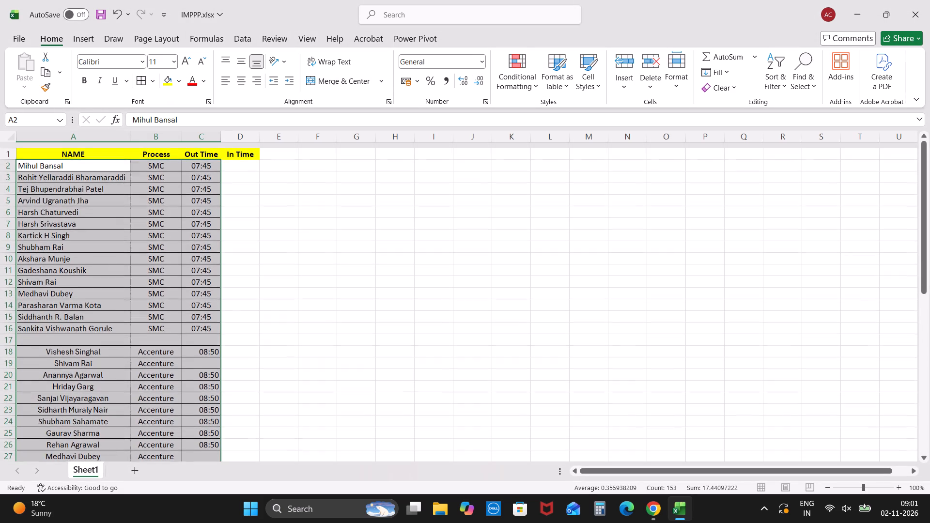
click(305, 247)
scroll(305, 247, down, 1)
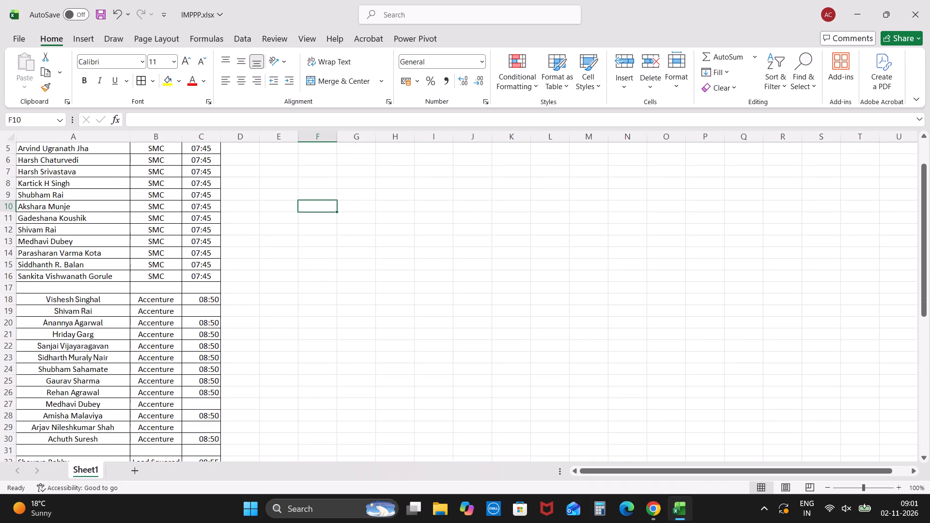
Save the IMPPP workbook.
key(ctrl+s)
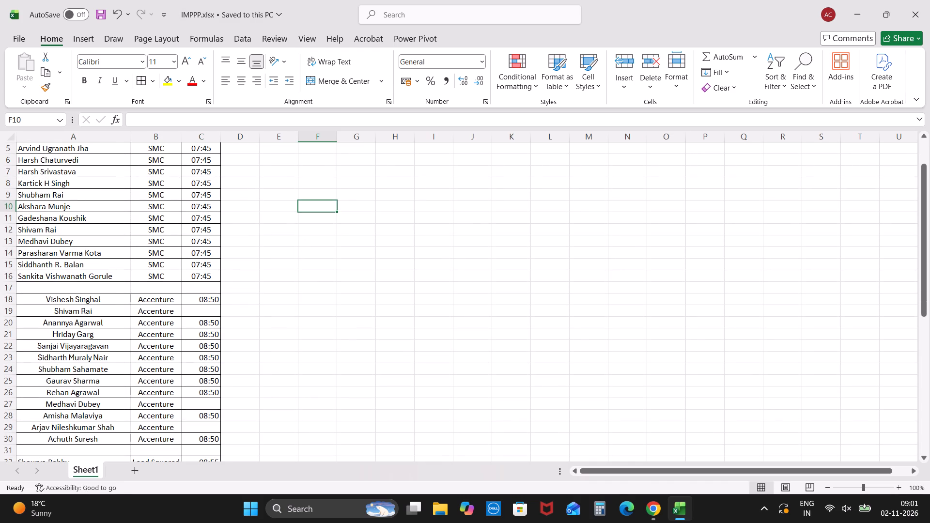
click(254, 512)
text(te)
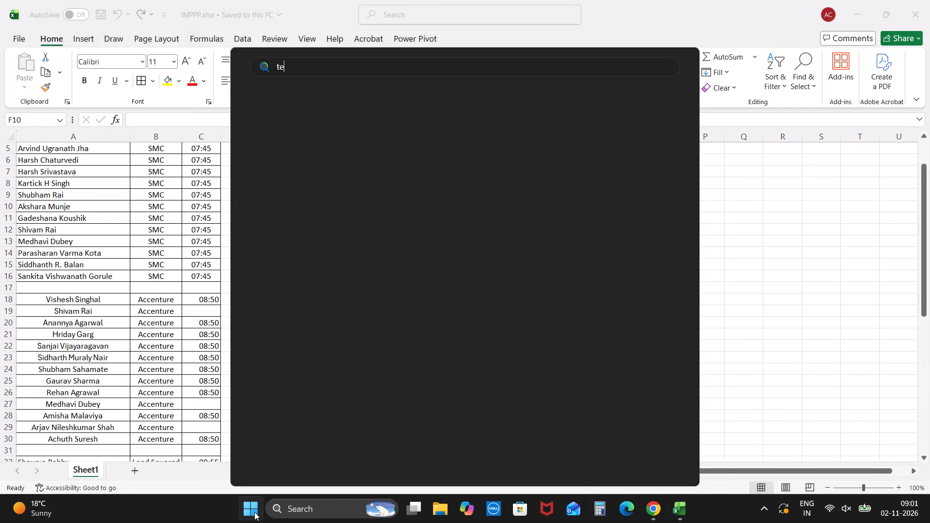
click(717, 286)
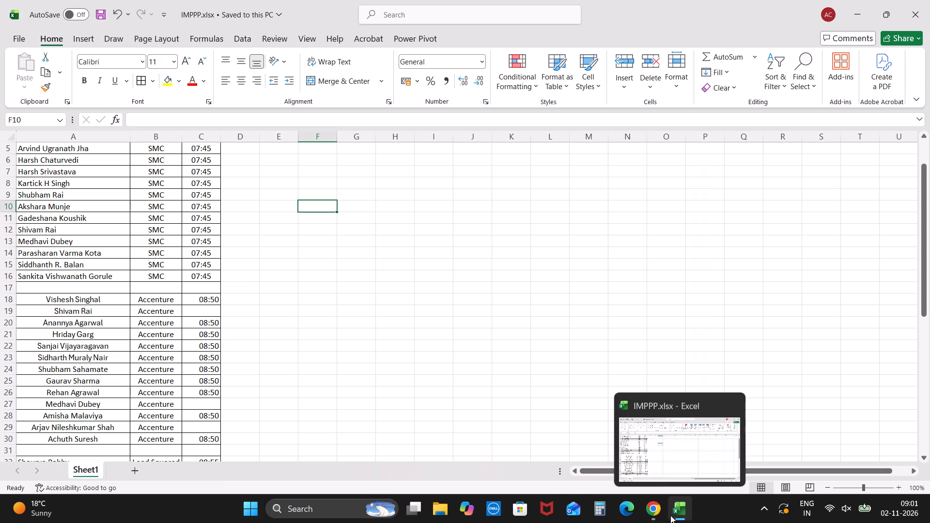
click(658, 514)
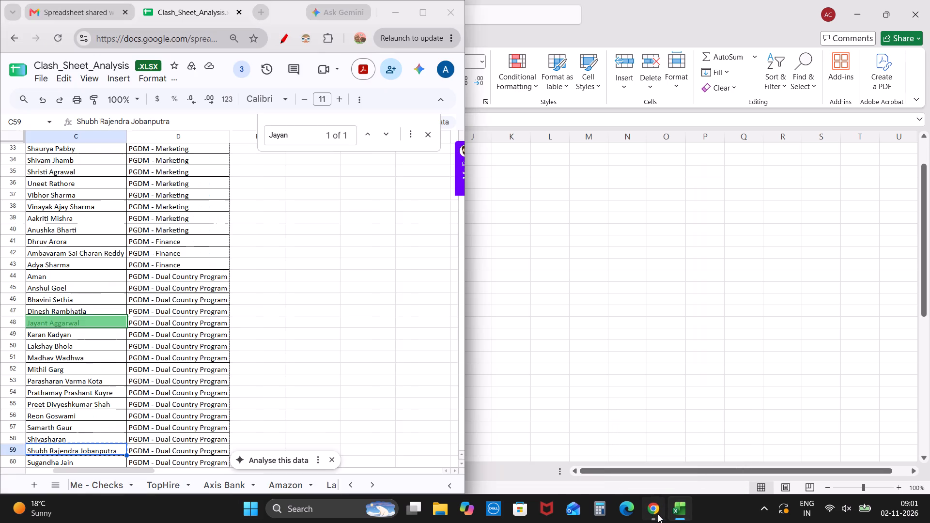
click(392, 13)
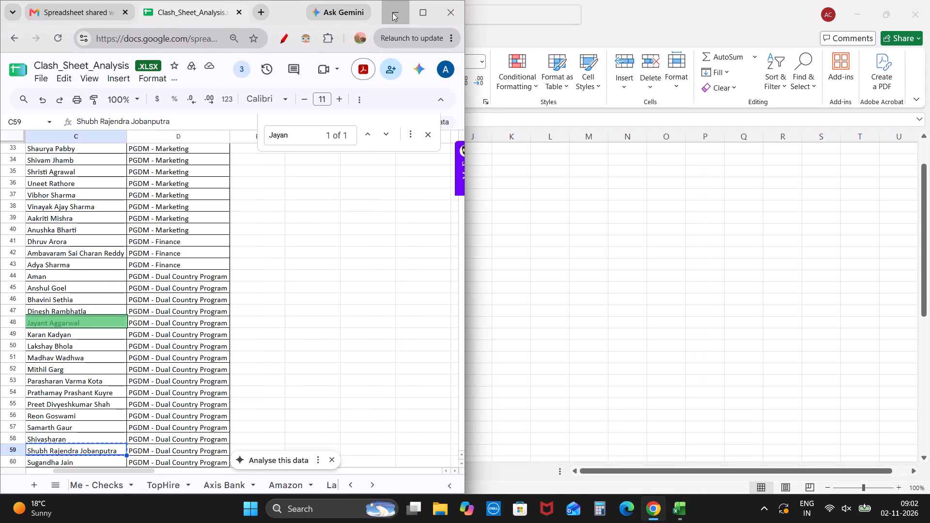
Copy the entire compiled sheet from Excel and paste it into a new blank Google Sheets spreadsheet in Chrome.
scroll(218, 327, up, 4)
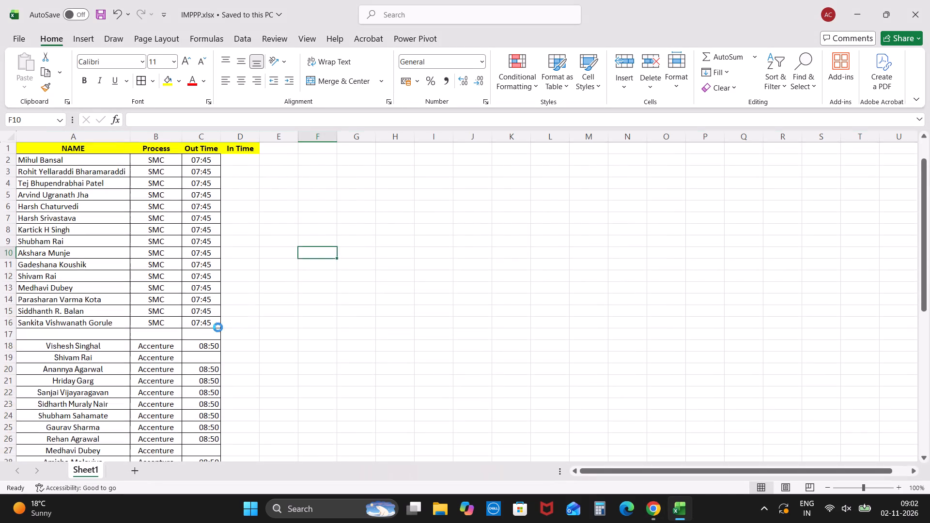
key(ctrl+a)
key(ctrl+c)
key(ctrl+c)
key(ctrl+c)
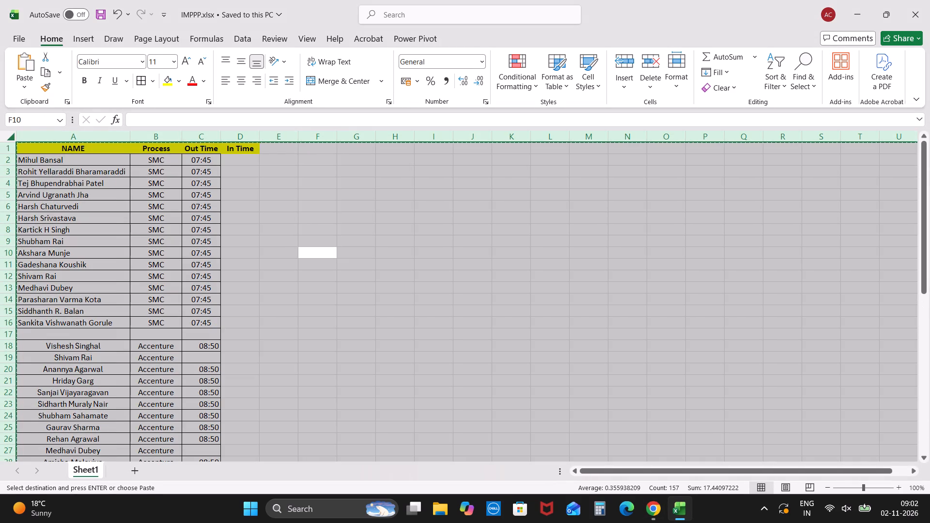
click(650, 513)
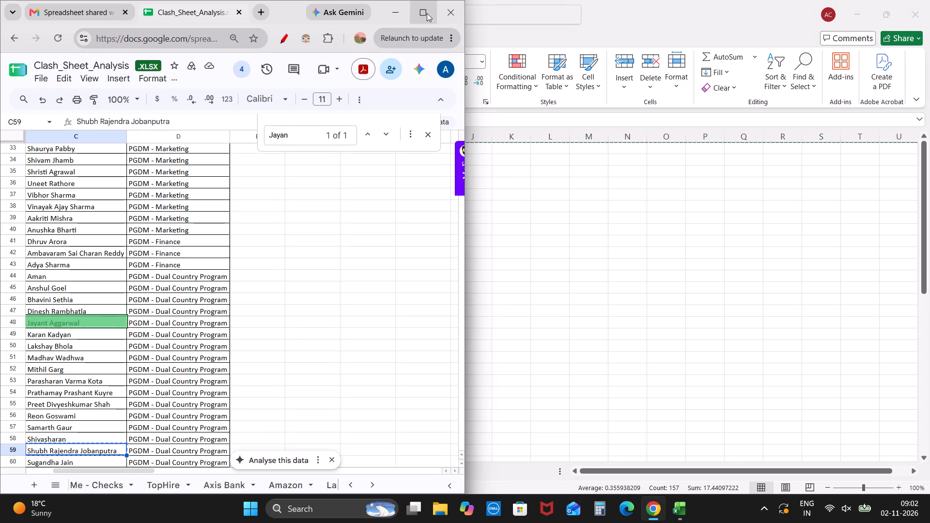
click(427, 13)
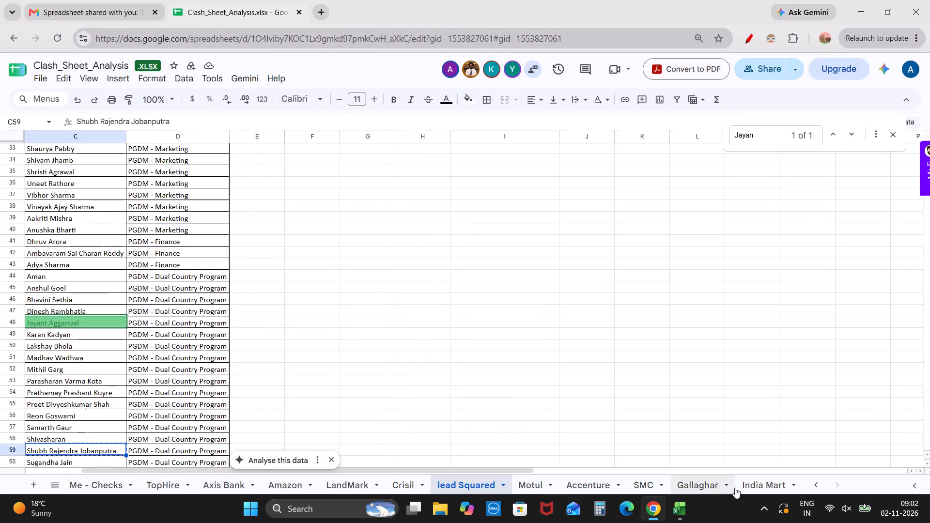
scroll(737, 485, left, 7)
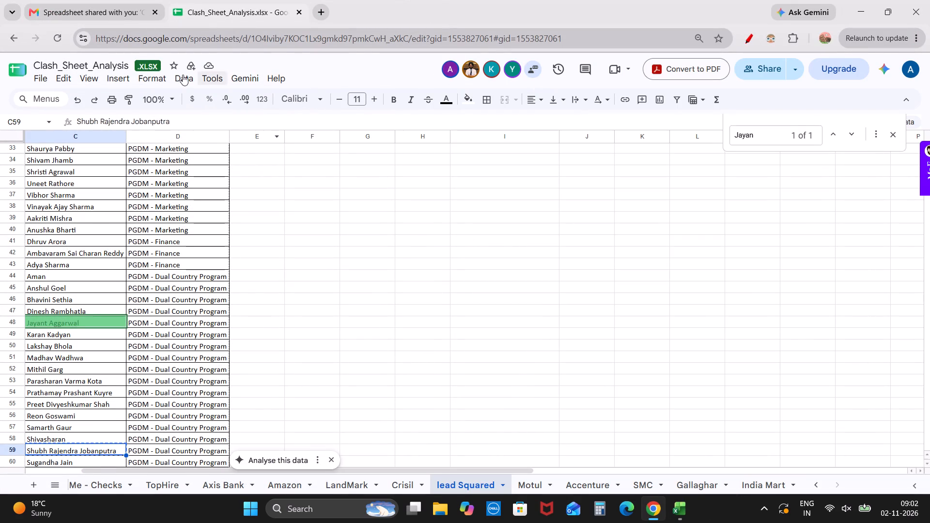
click(45, 81)
click(67, 101)
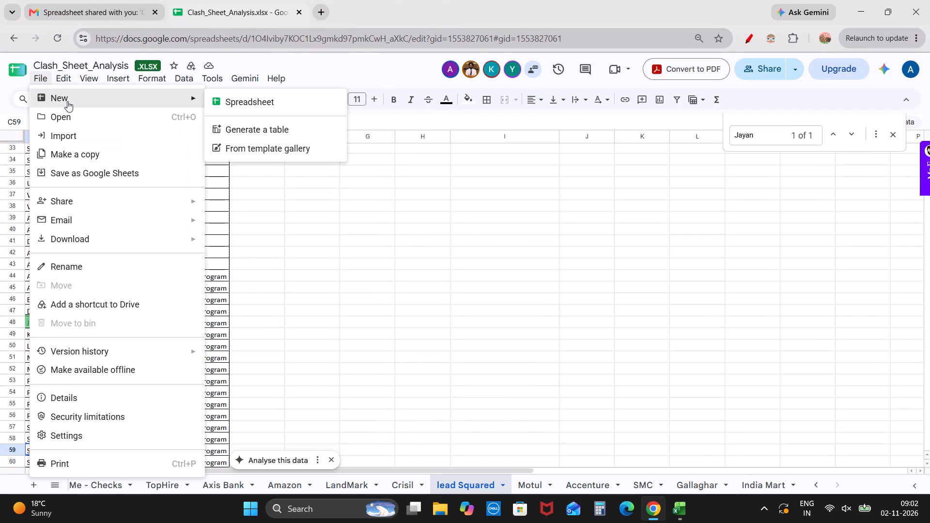
click(242, 103)
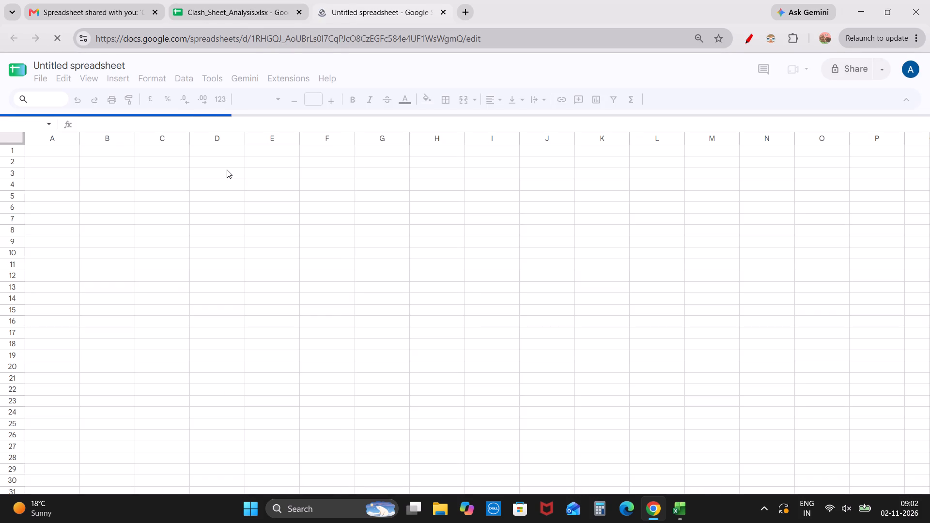
key(ctrl+v)
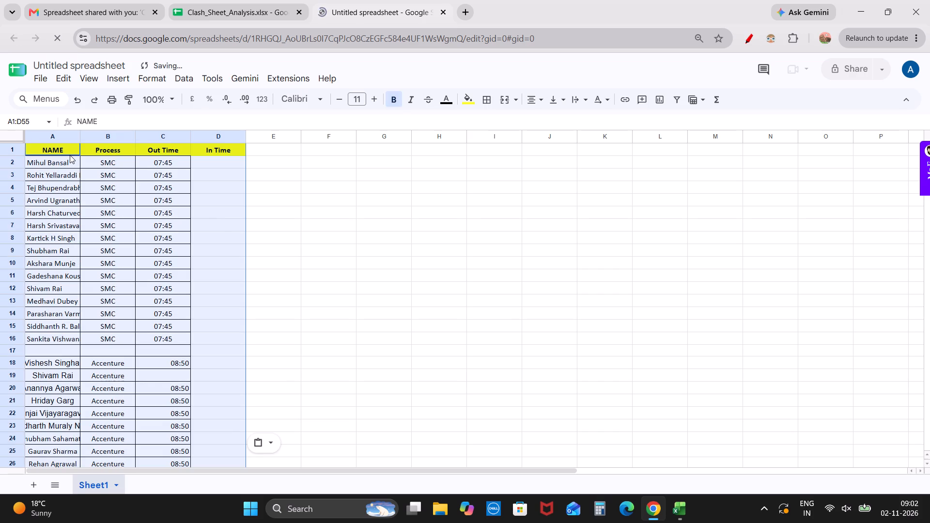
Auto-fit the width of name column A to its contents in the new spreadsheet.
scroll(215, 222, right, 1)
scroll(201, 252, down, 3)
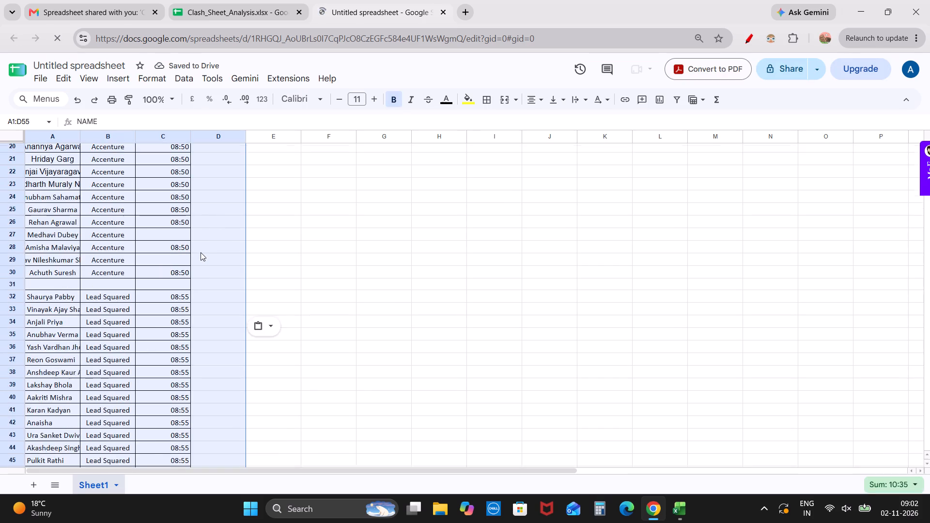
scroll(201, 252, down, 3)
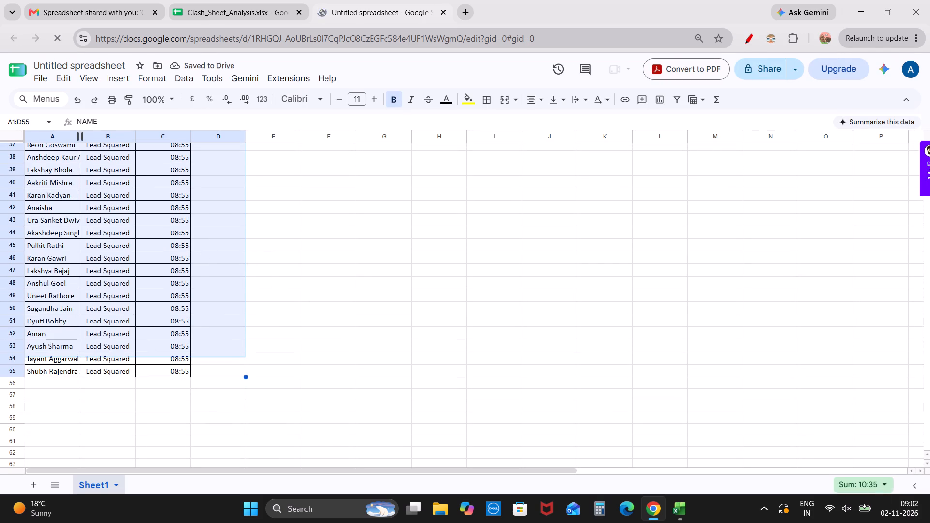
double_click(80, 136)
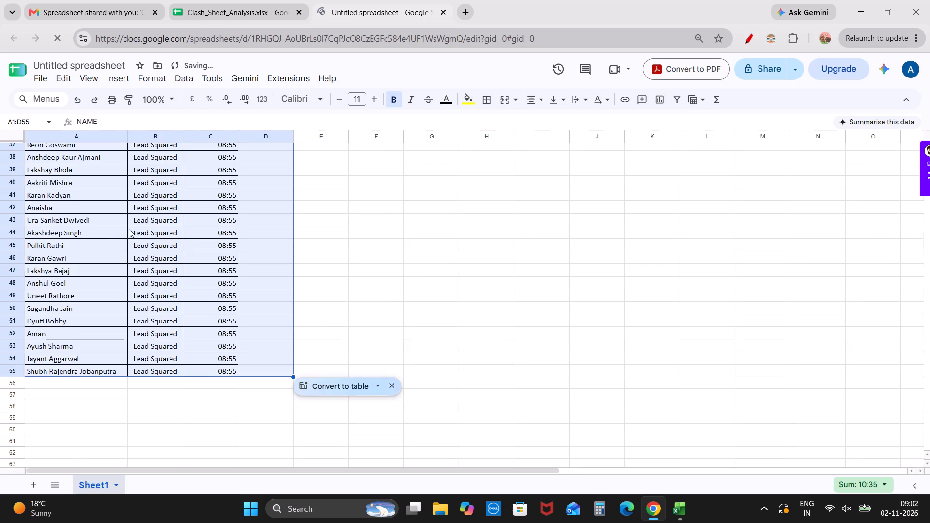
scroll(129, 229, up, 7)
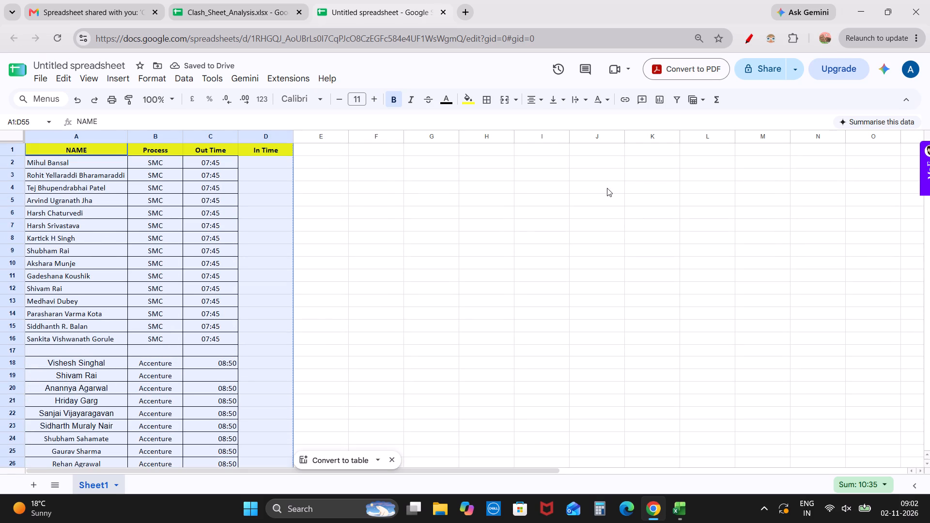
Start sharing the new spreadsheet and name it Live Process Sheet.
click(748, 72)
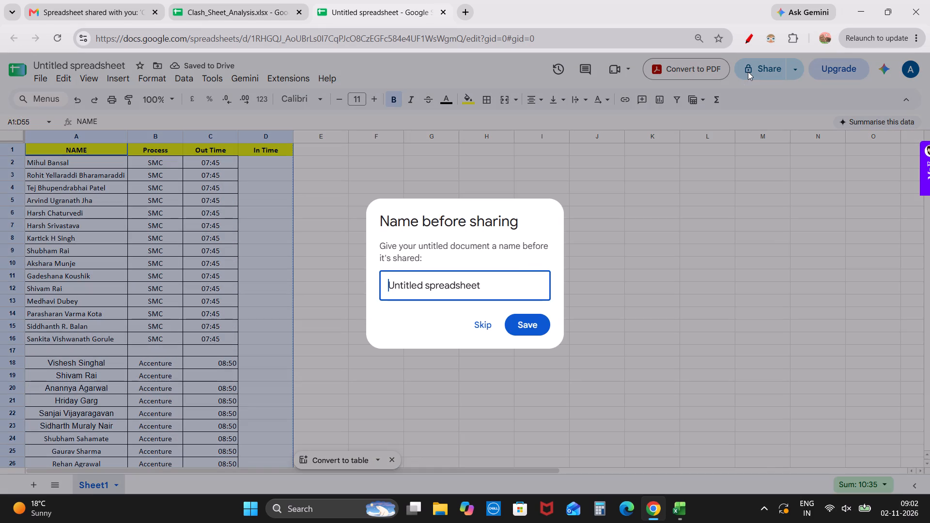
drag(485, 288, 367, 292)
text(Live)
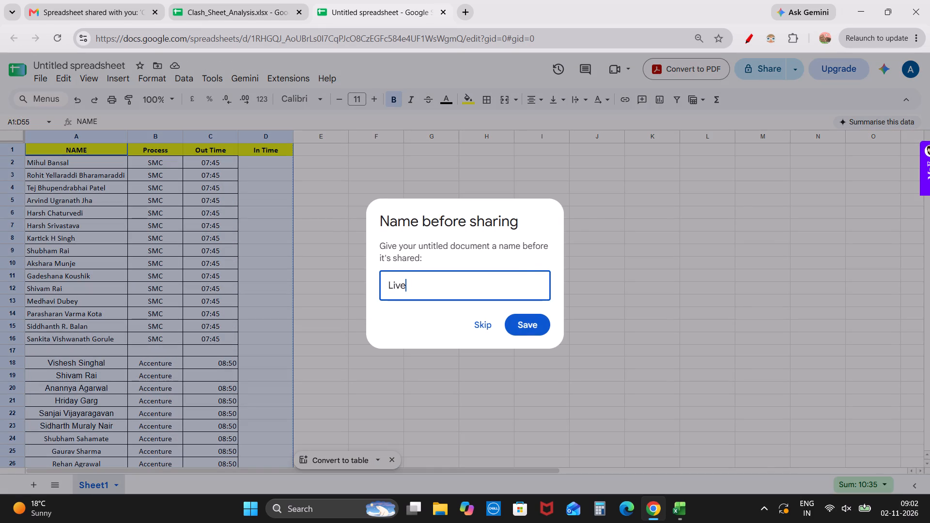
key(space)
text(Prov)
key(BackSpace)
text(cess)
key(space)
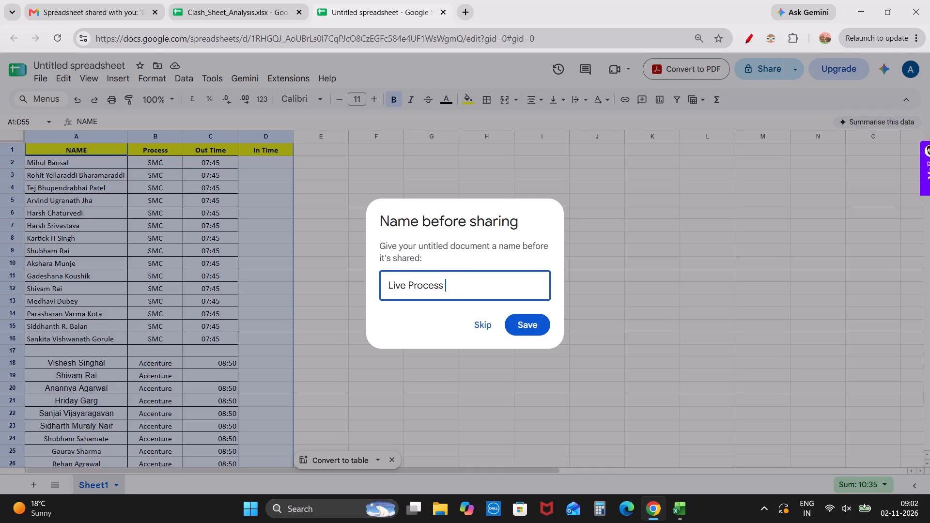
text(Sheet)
click(527, 321)
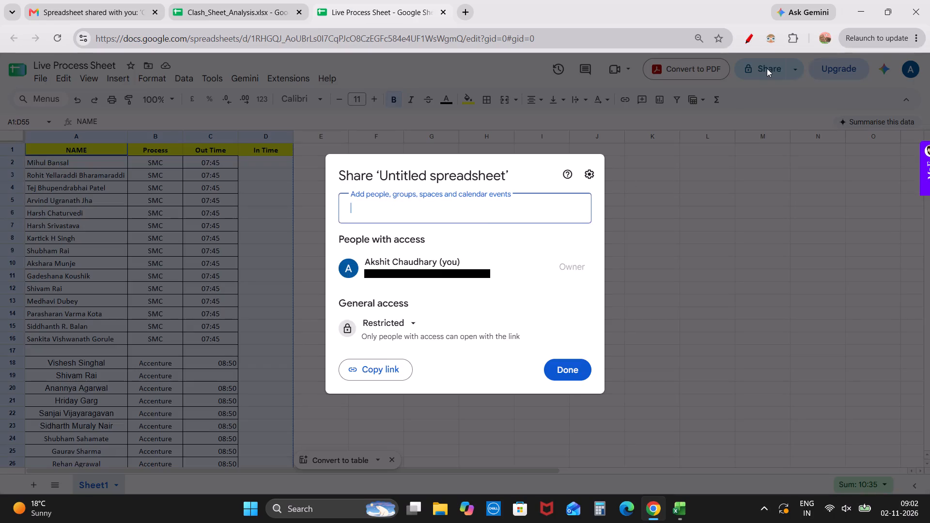
Share the spreadsheet with the intended collaborator as Editor, with notification on, and clear the selection of the pasted cells.
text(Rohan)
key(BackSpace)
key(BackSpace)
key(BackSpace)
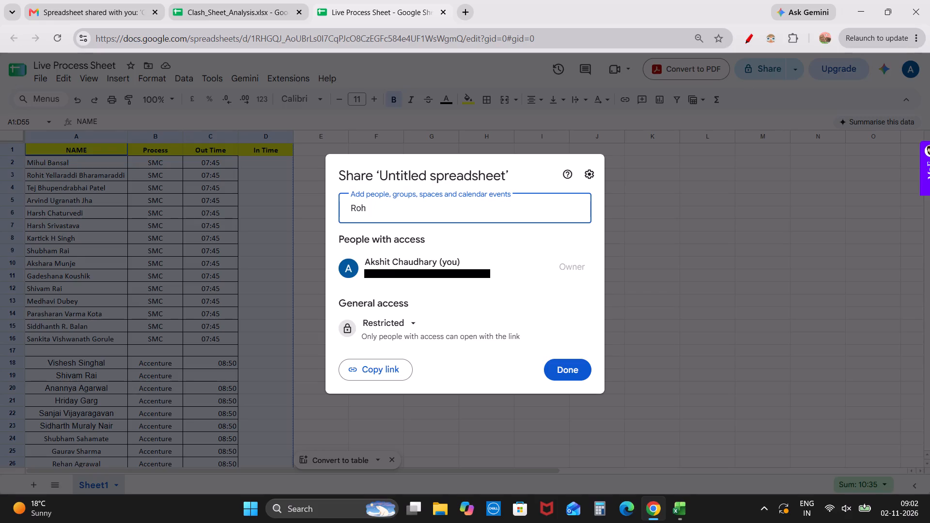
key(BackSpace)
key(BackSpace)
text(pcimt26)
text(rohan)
click(417, 232)
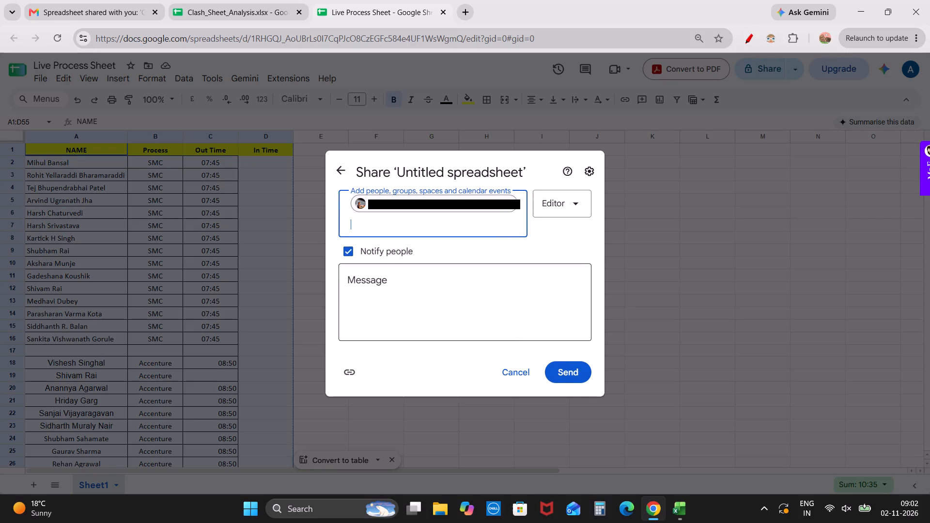
click(572, 371)
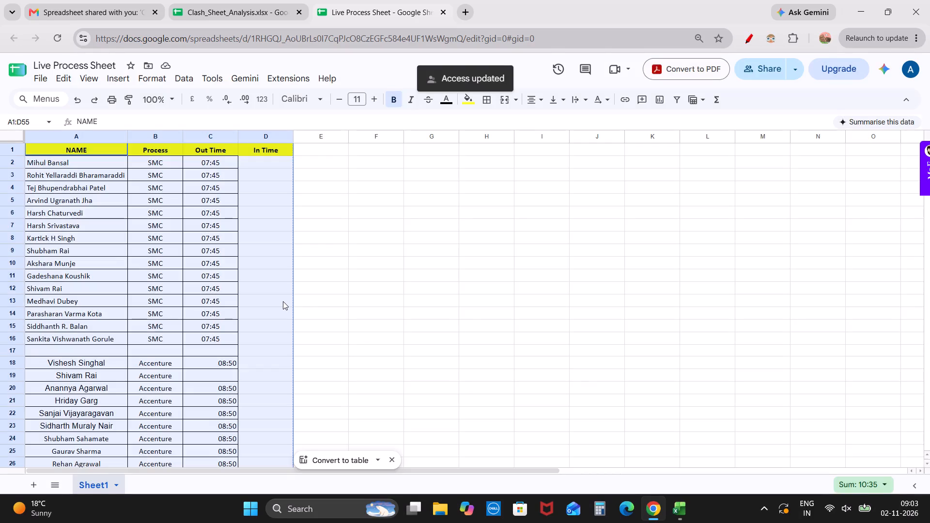
scroll(283, 301, up, 1)
click(324, 301)
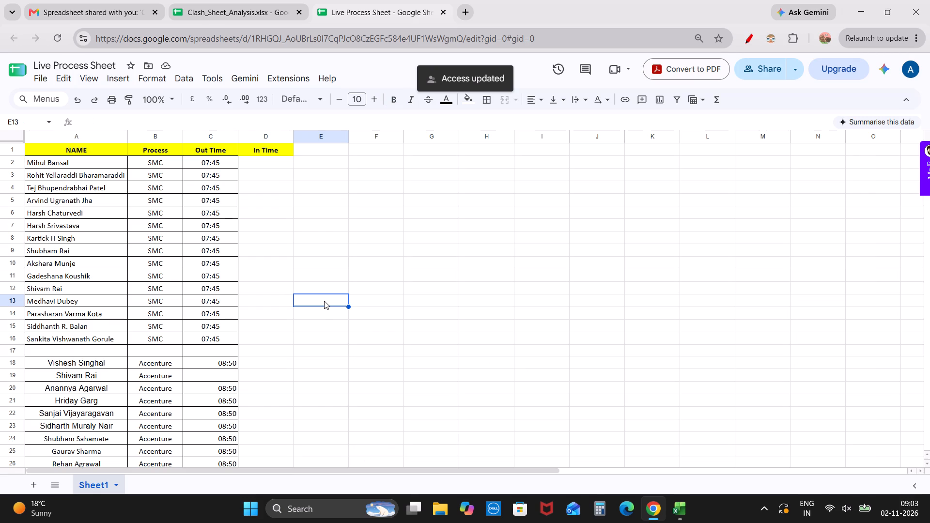
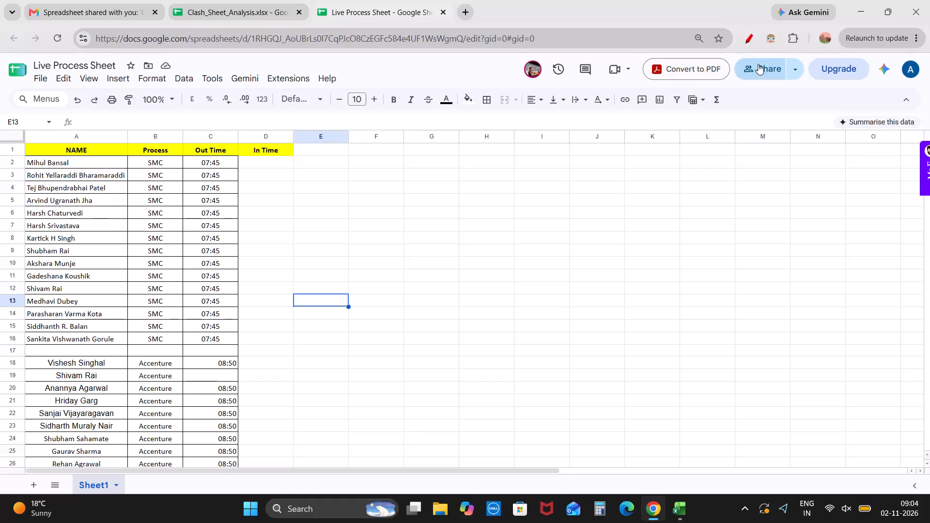
Open the sharing settings of the Live Process Sheet spreadsheet.
click(763, 68)
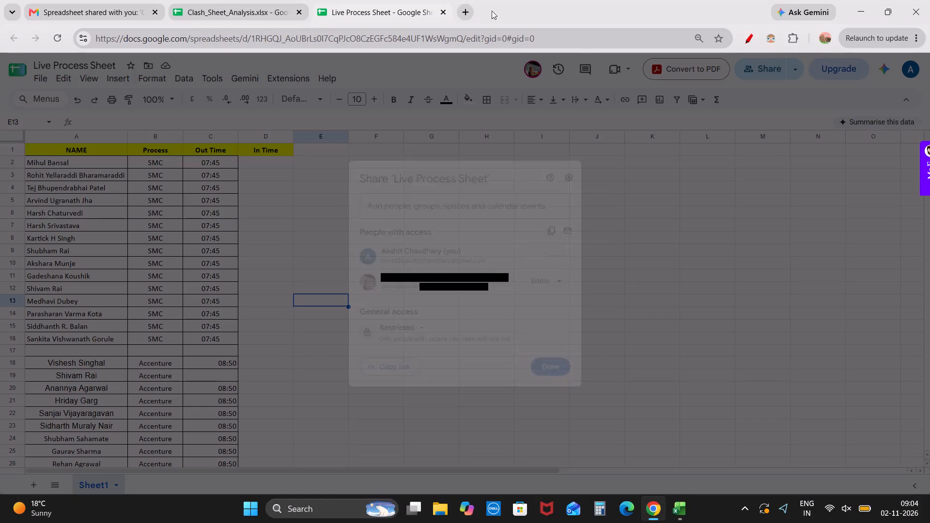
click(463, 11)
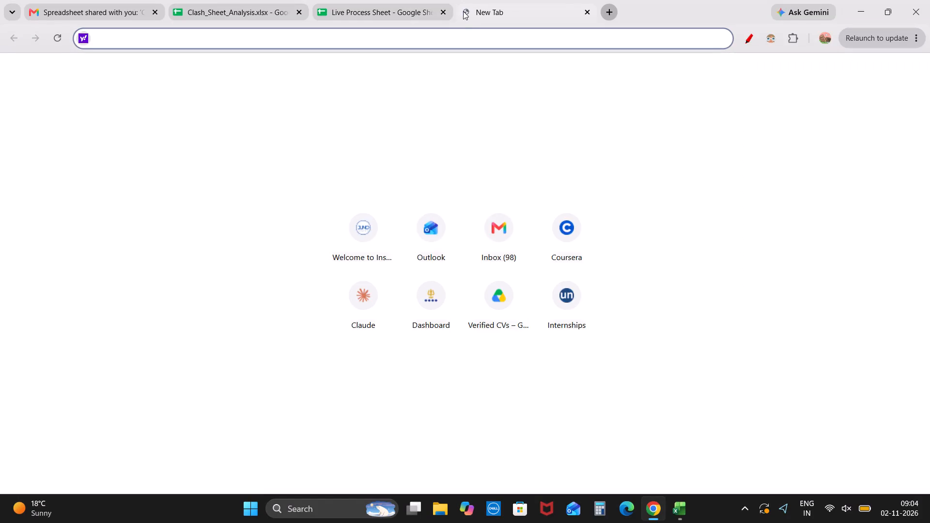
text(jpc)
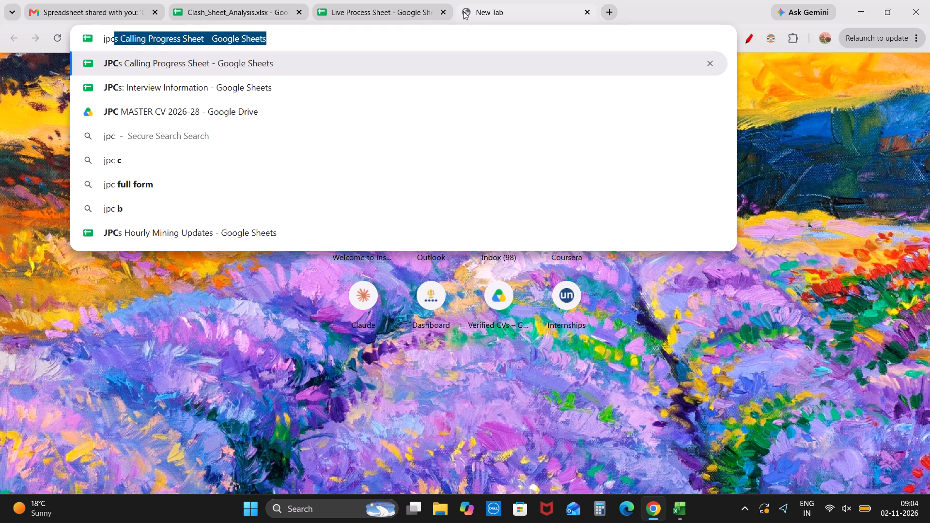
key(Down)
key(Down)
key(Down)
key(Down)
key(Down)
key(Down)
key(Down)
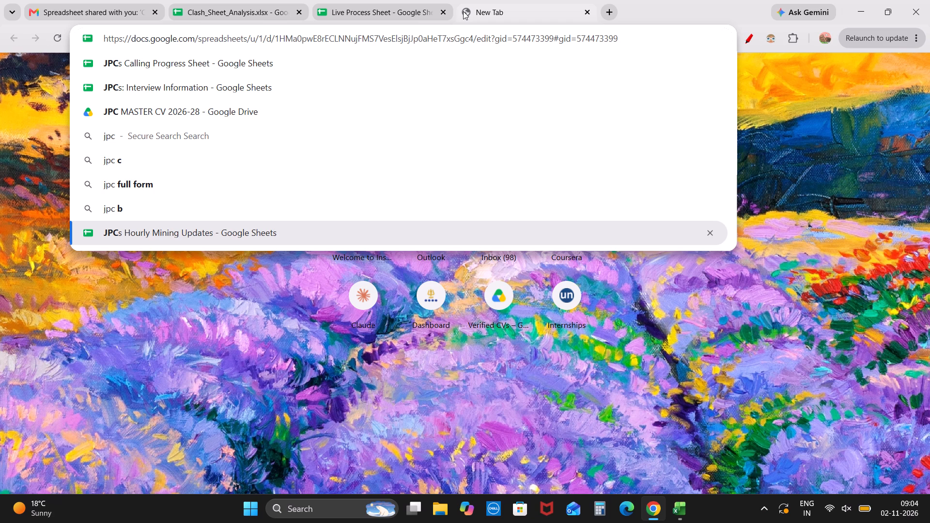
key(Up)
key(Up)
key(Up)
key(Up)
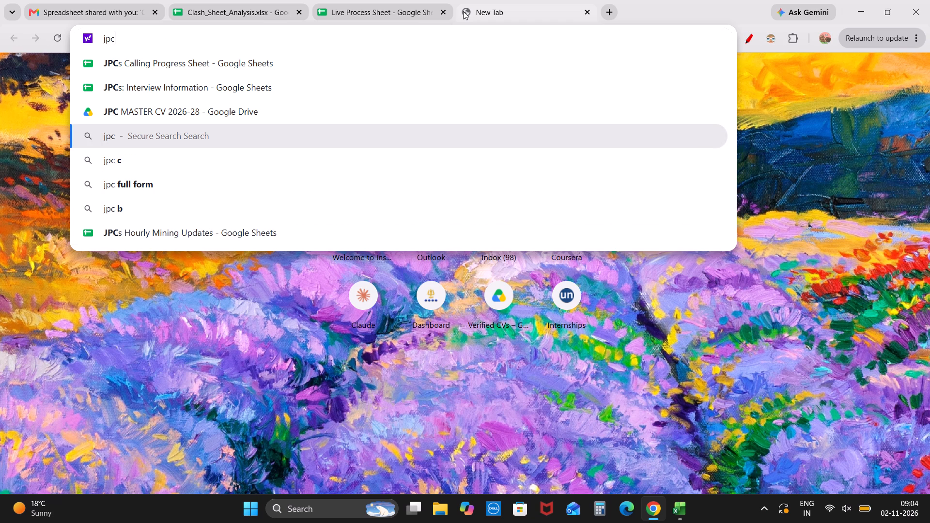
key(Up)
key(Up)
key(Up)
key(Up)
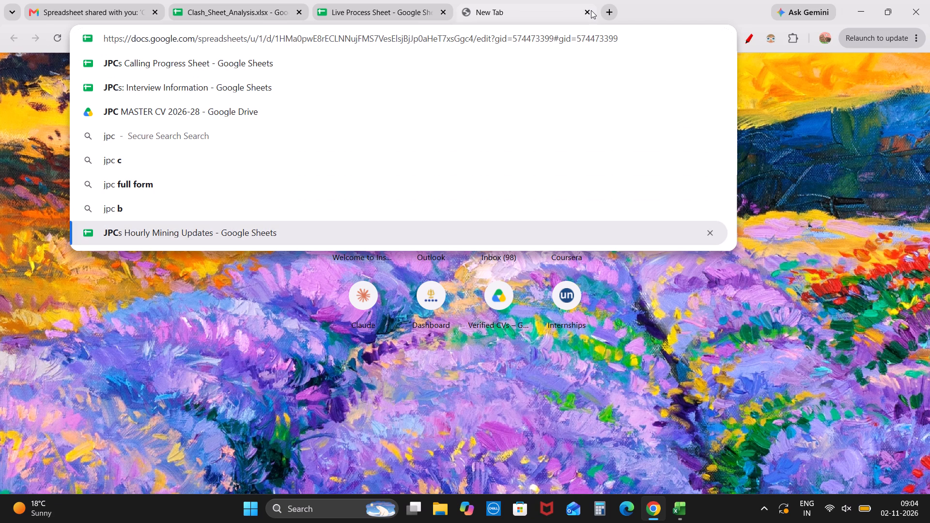
Open the SPC & JPC Details 2026 - 2027 spreadsheet in a fresh browser tab by looking up "jpc sp".
click(610, 16)
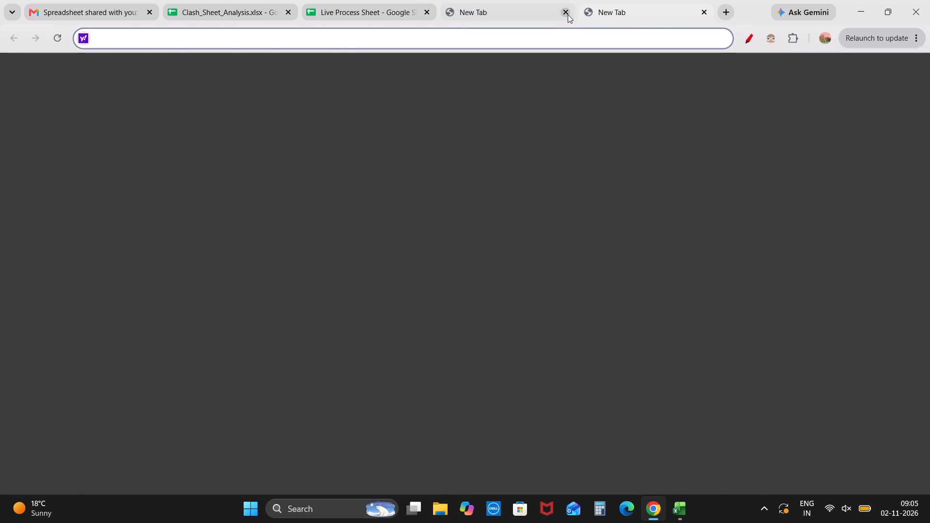
click(568, 15)
click(519, 36)
text(jpc sp)
key(Return)
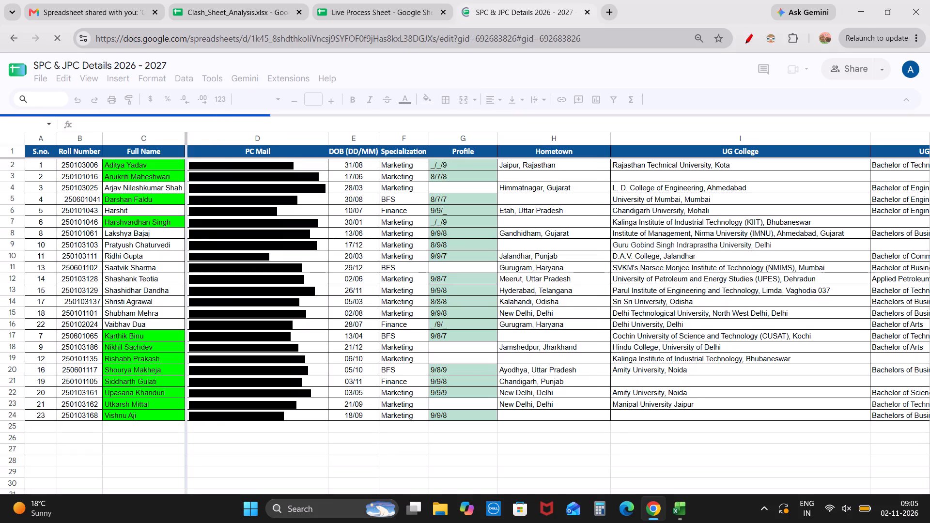
Copy the PC Mail ID entries in rows 2 to 26 of the JPC DETAILS sheet.
click(229, 482)
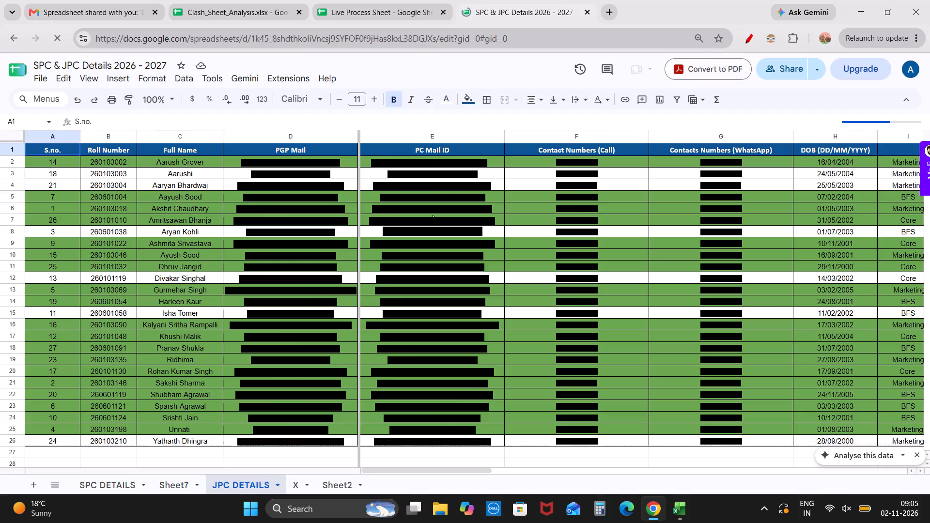
click(434, 164)
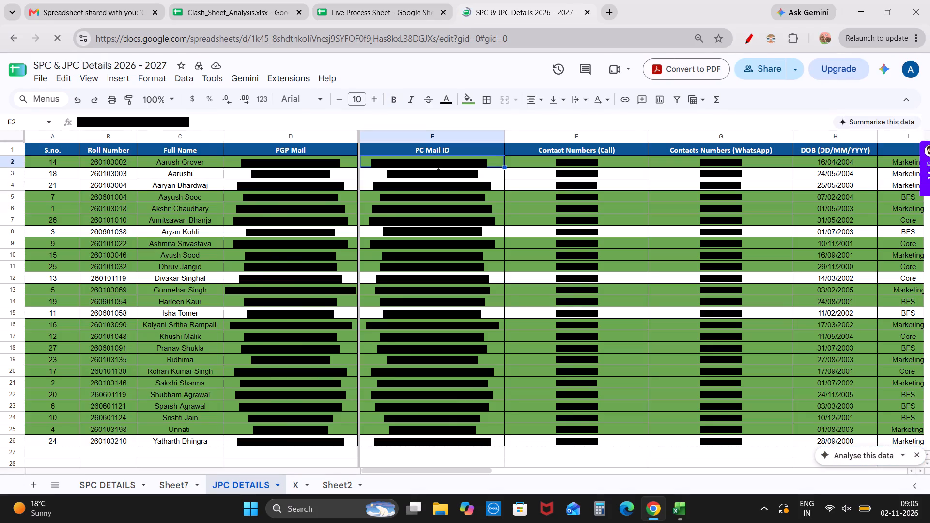
key(ctrl+shift+Down)
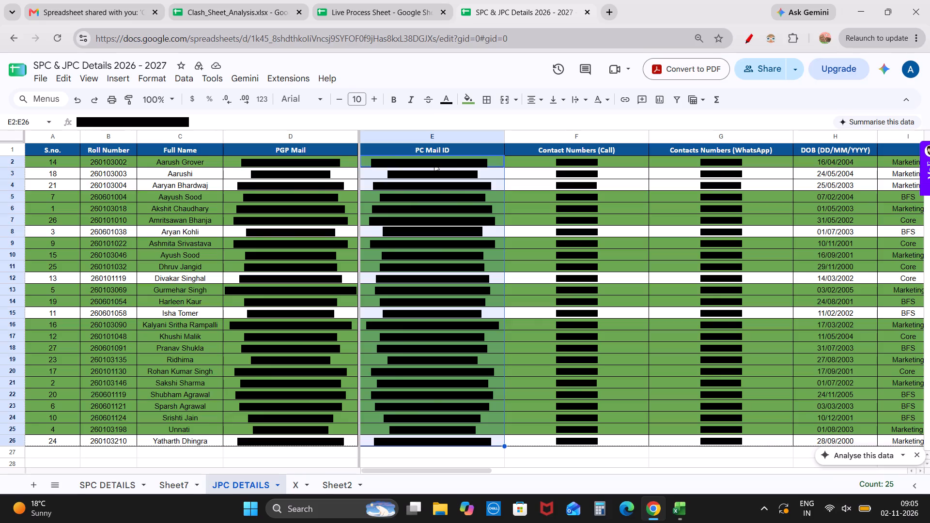
key(ctrl+c)
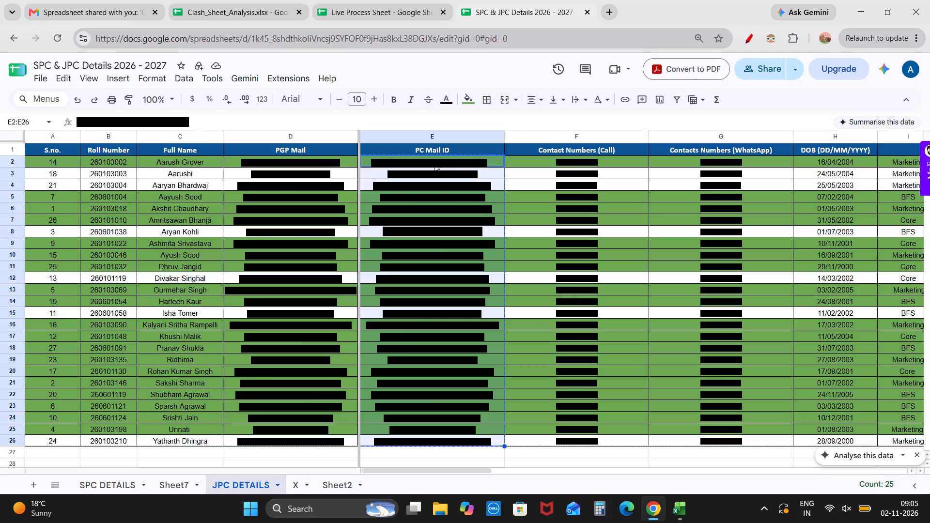
Share Live Process Sheet with all the copied PC Mail IDs as Editor, with notification on and no message.
click(403, 6)
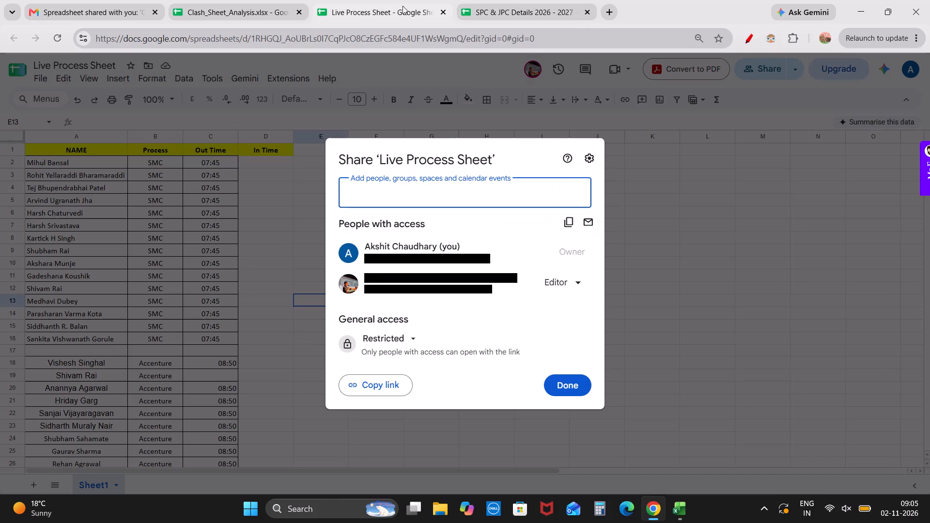
click(444, 187)
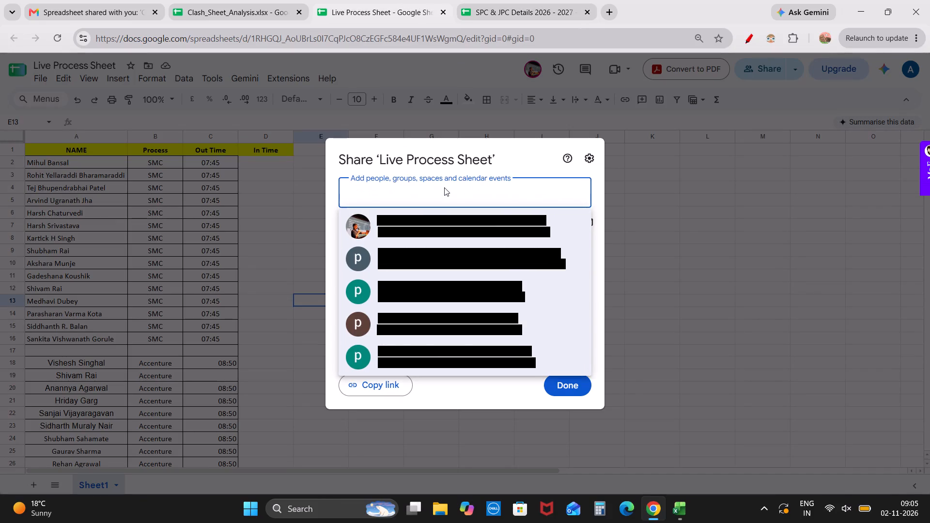
key(ctrl+v)
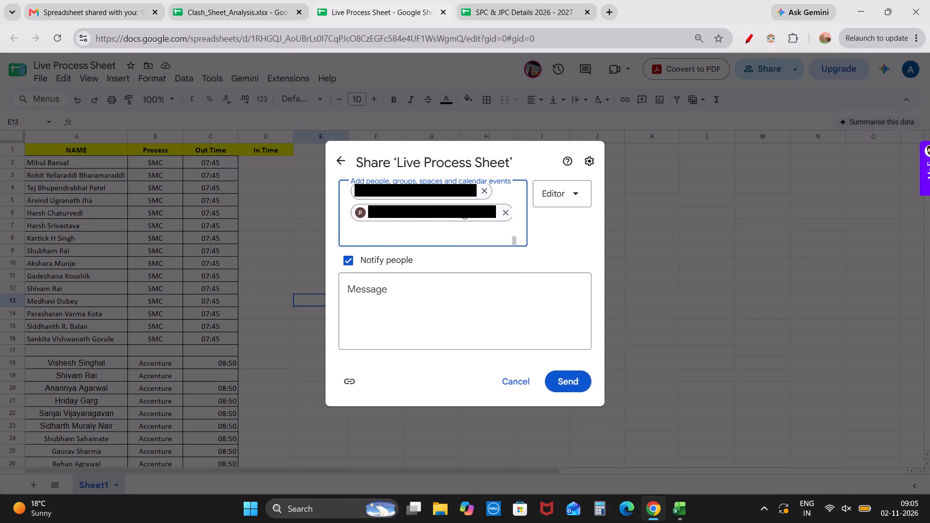
scroll(465, 209, up, 3)
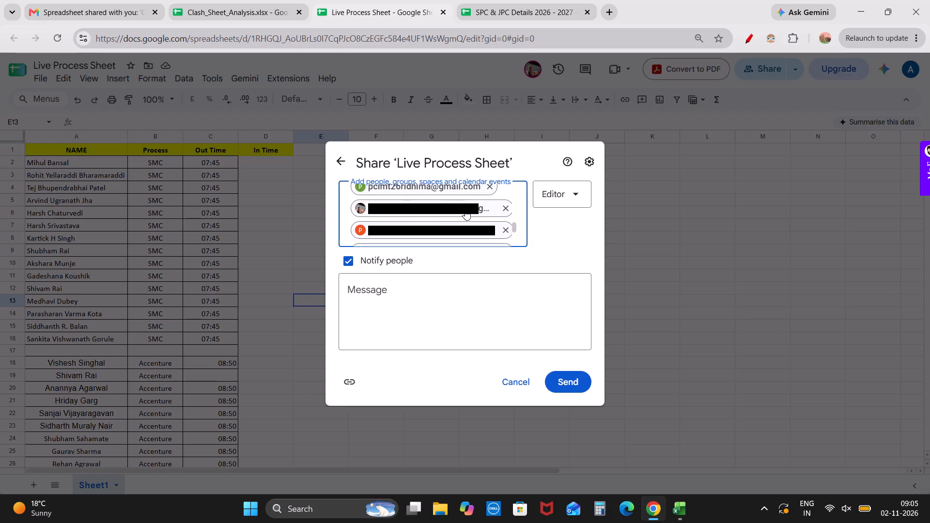
scroll(465, 209, up, 4)
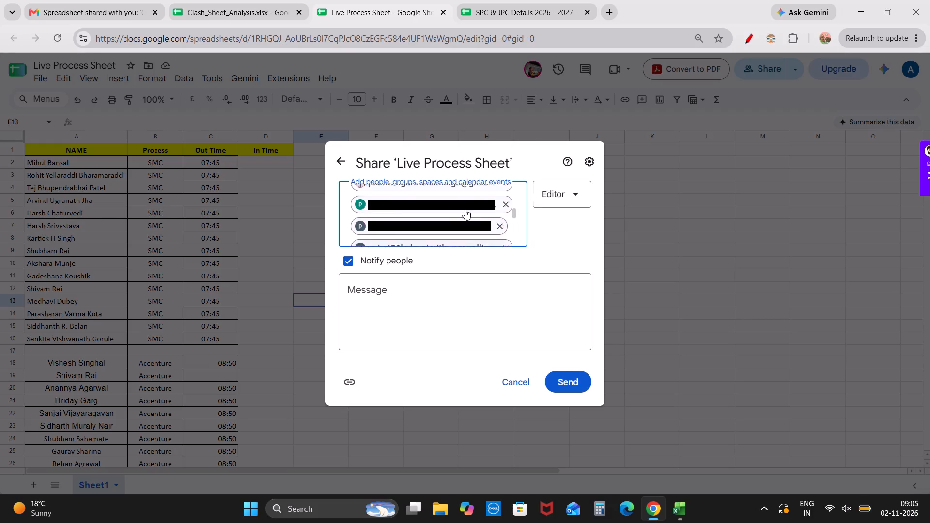
scroll(465, 209, up, 4)
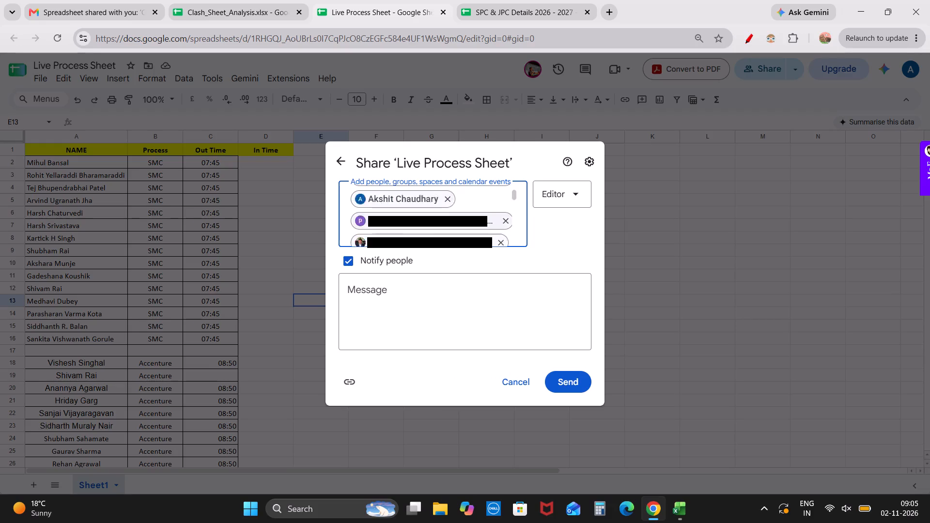
scroll(465, 209, up, 3)
click(449, 311)
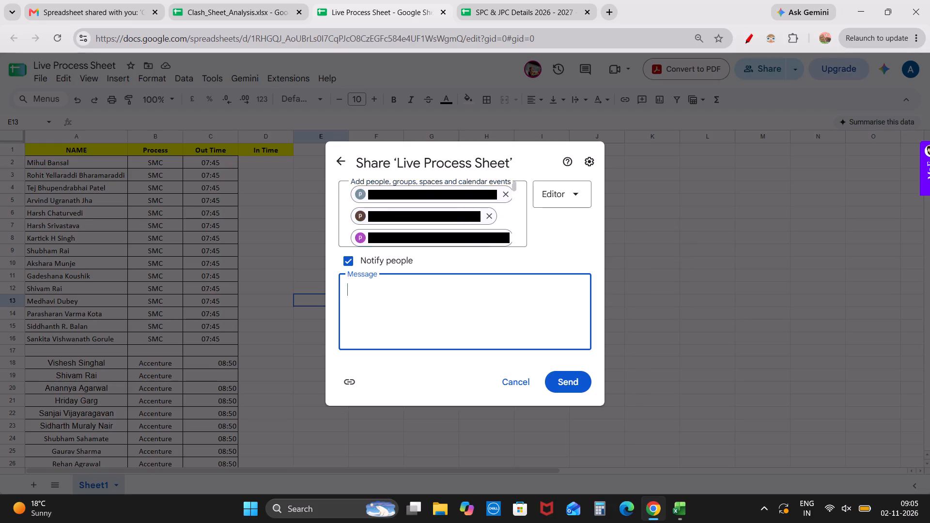
click(564, 383)
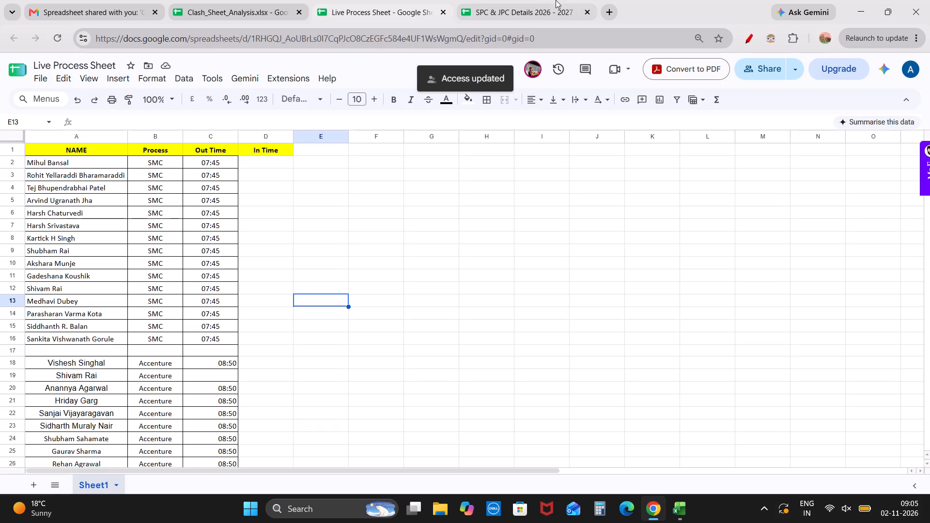
Check the JPC DETAILS sheet for member entries beyond the copied PC Mail ID range.
click(542, 10)
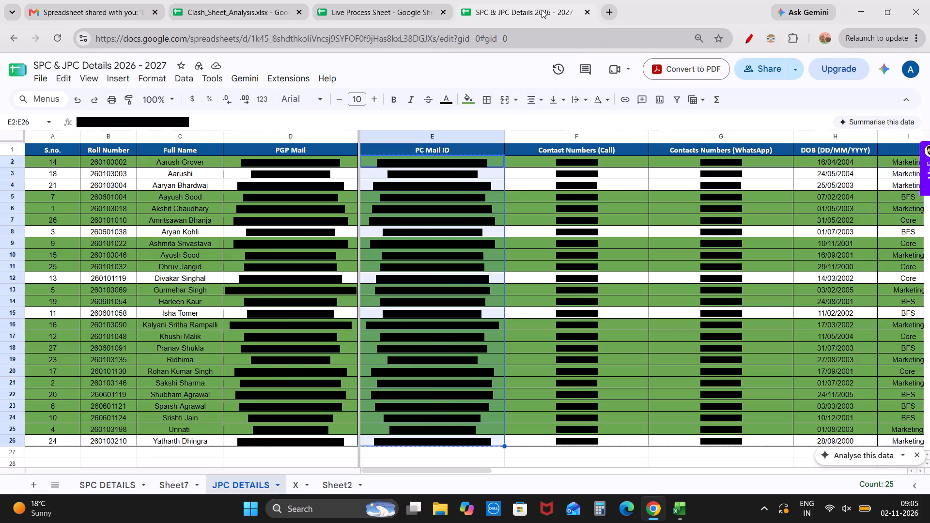
scroll(486, 292, down, 2)
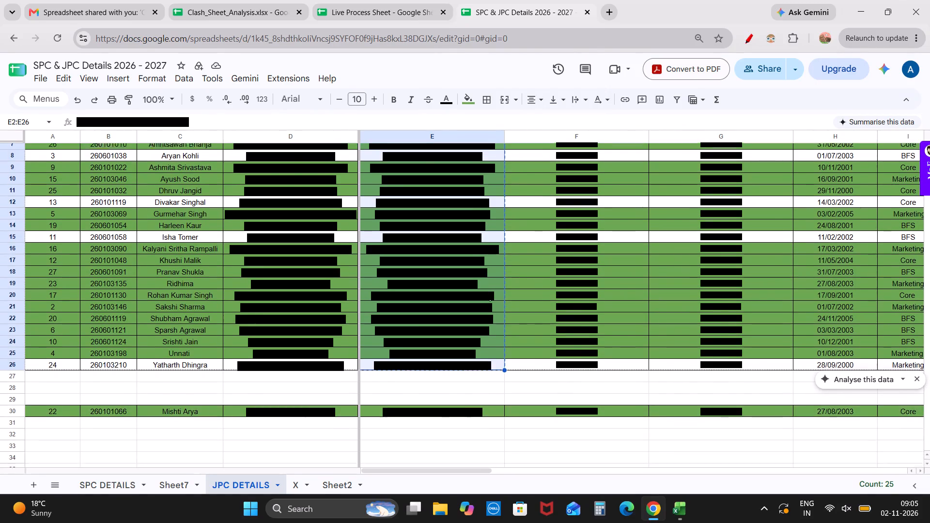
scroll(486, 292, down, 2)
scroll(486, 292, up, 4)
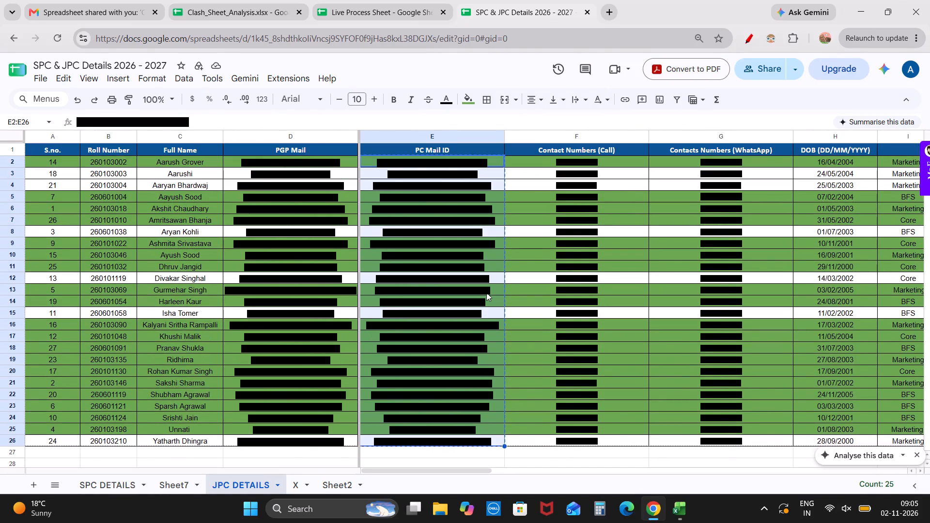
scroll(486, 292, up, 1)
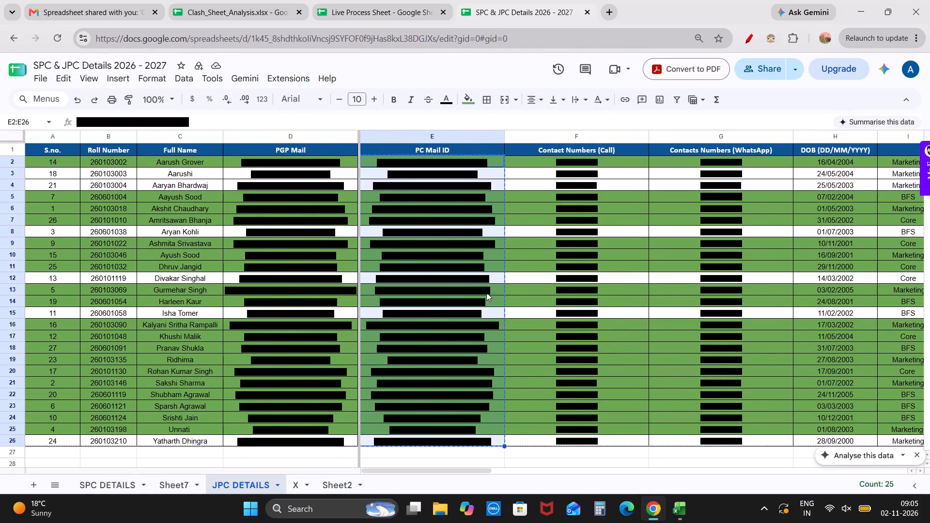
scroll(486, 292, up, 2)
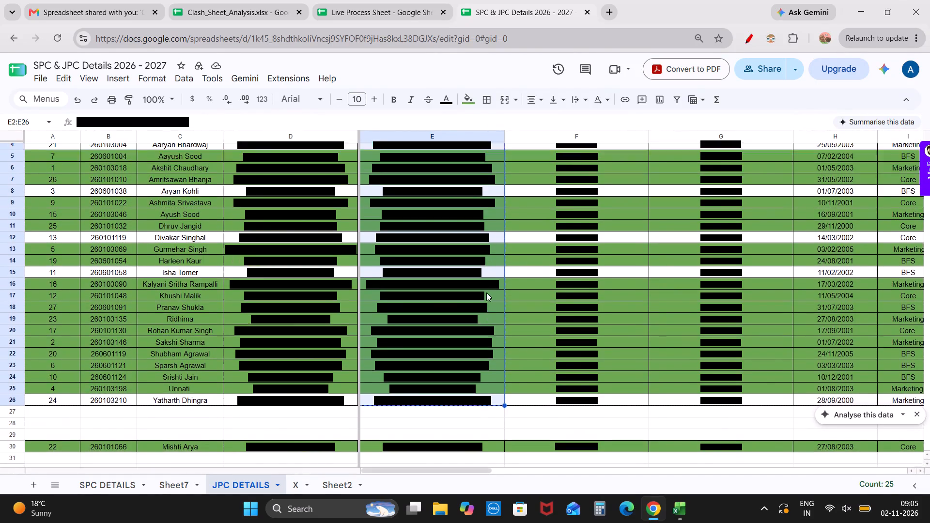
scroll(486, 292, up, 1)
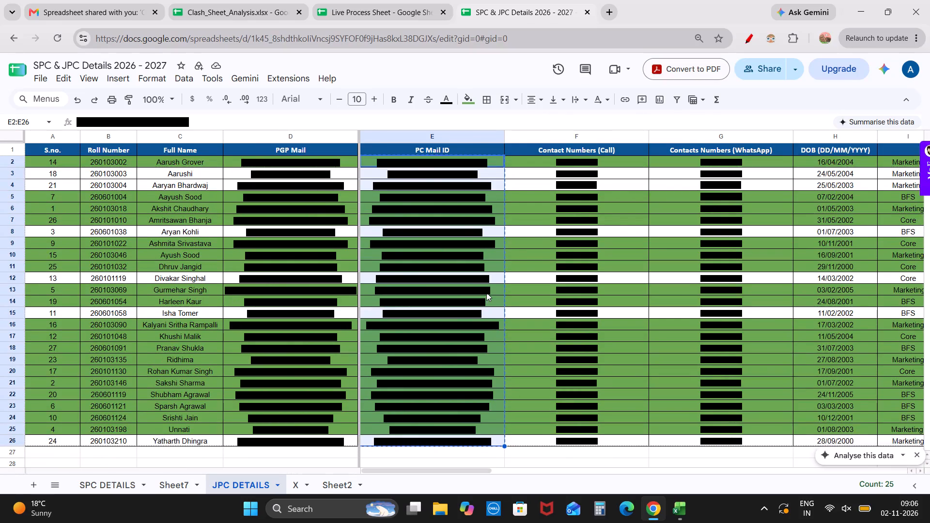
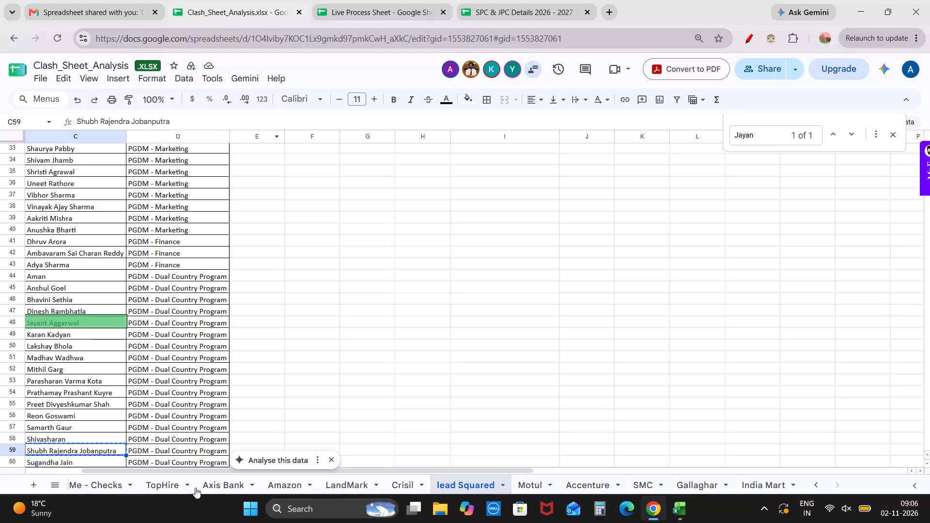
Search the Gallaghar sheet of Clash_Sheet_Analysis for the name "tarun".
scroll(380, 487, left, 1)
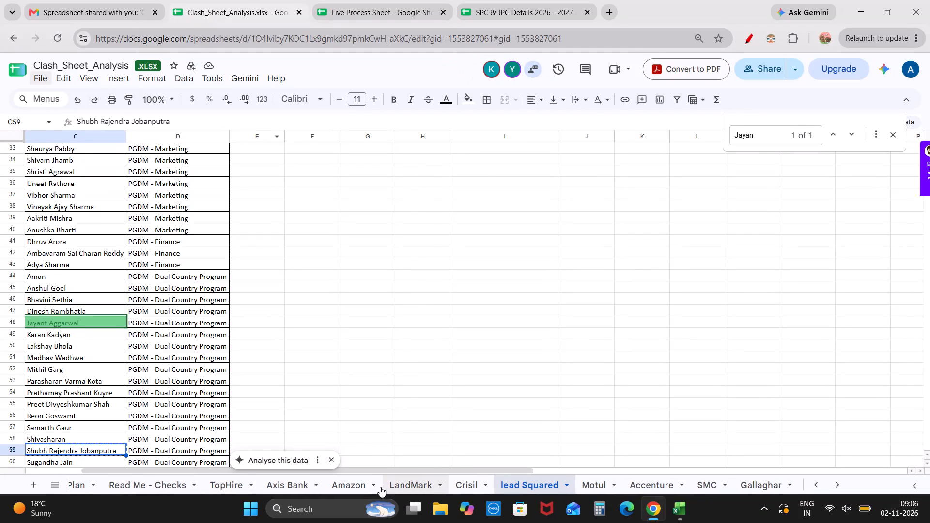
scroll(380, 487, left, 1)
click(678, 477)
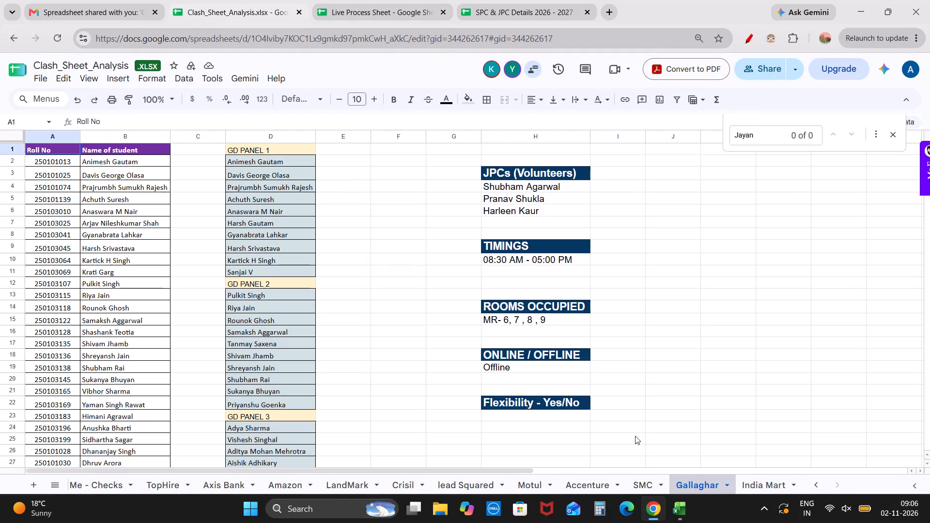
key(ctrl+f)
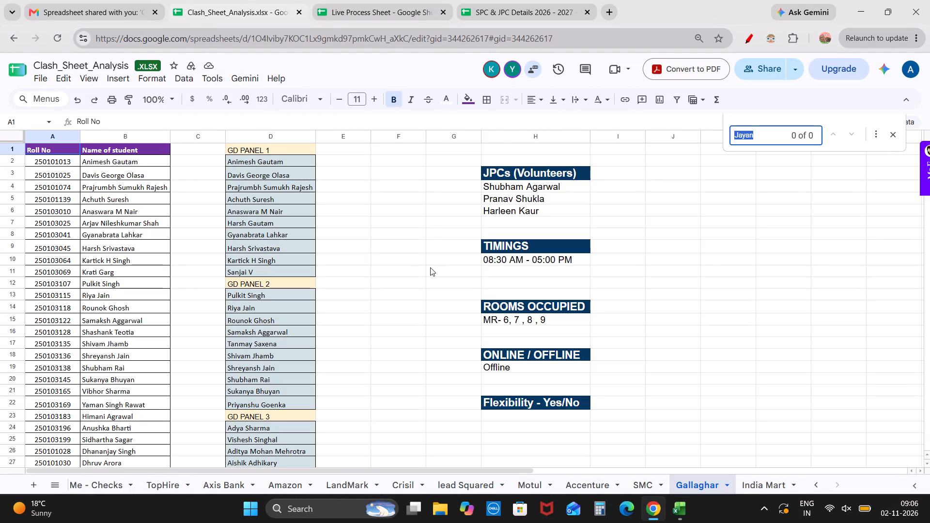
text(tarun)
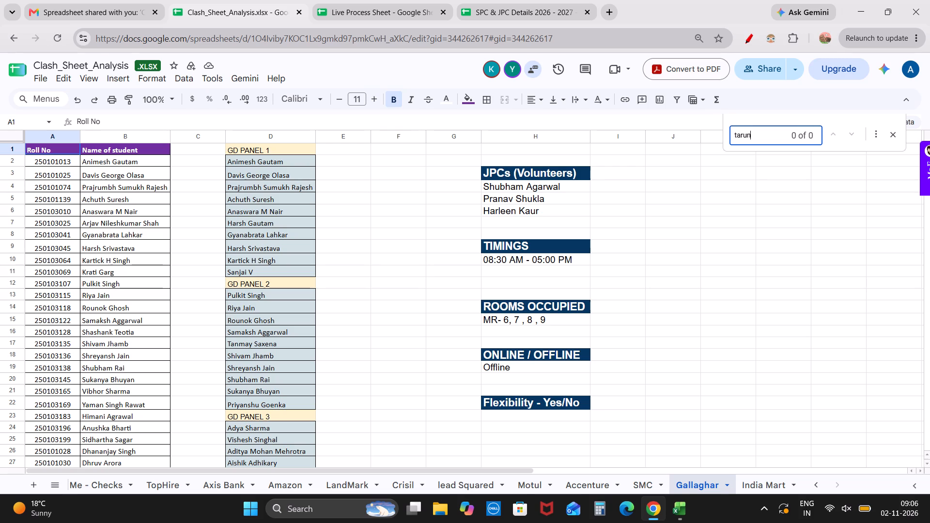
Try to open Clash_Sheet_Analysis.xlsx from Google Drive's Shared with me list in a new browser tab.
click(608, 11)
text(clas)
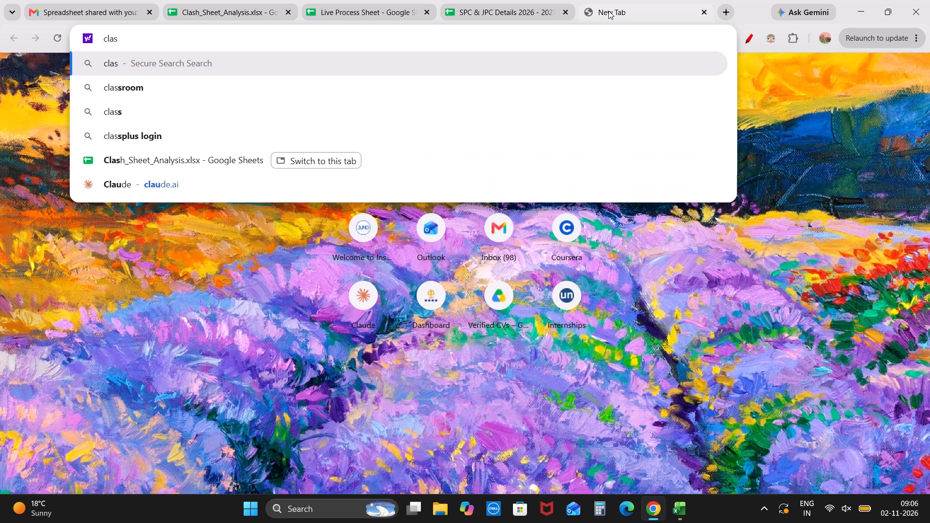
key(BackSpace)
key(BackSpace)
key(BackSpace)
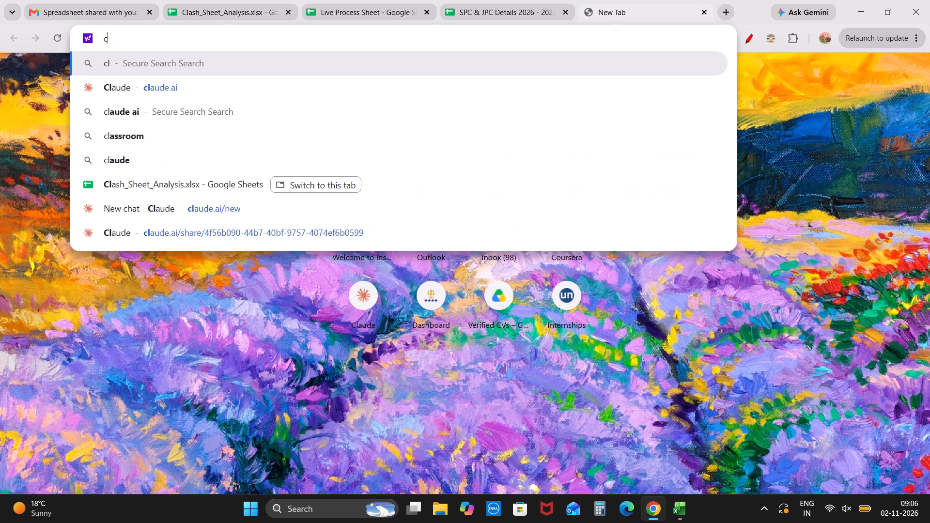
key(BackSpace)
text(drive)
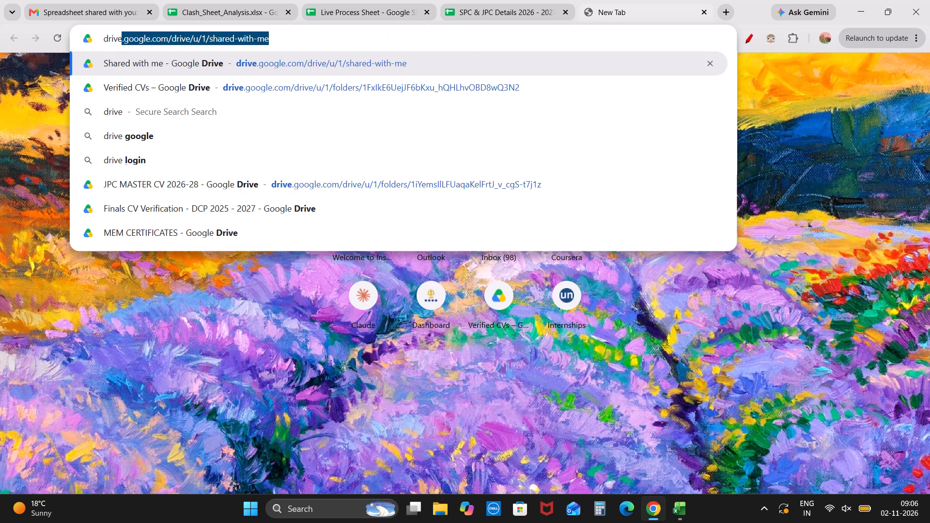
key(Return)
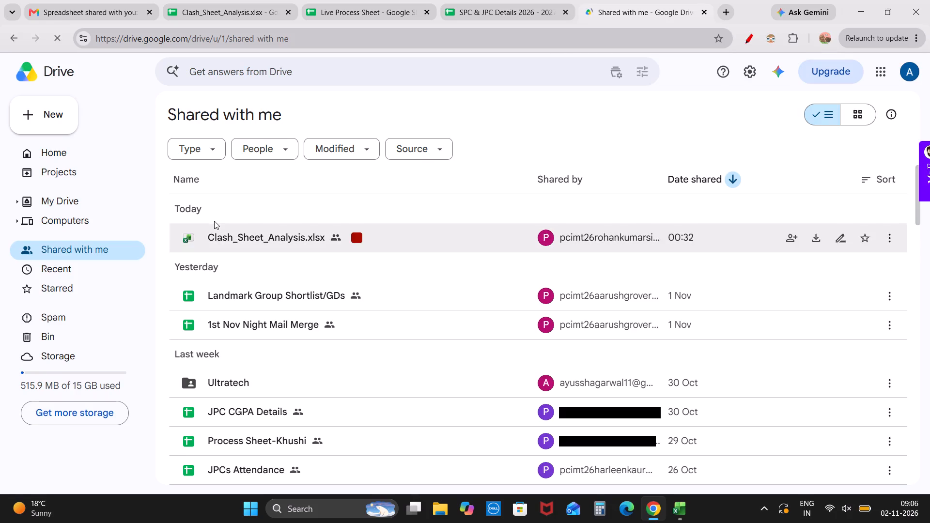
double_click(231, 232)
Return to the already open Clash_Sheet_Analysis spreadsheet and look over its Gallaghar sheet.
click(248, 4)
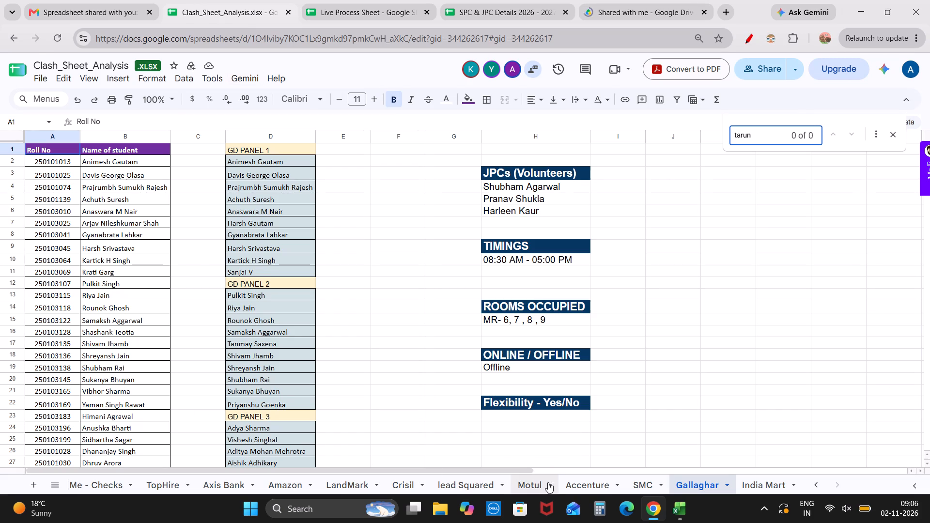
scroll(154, 286, up, 1)
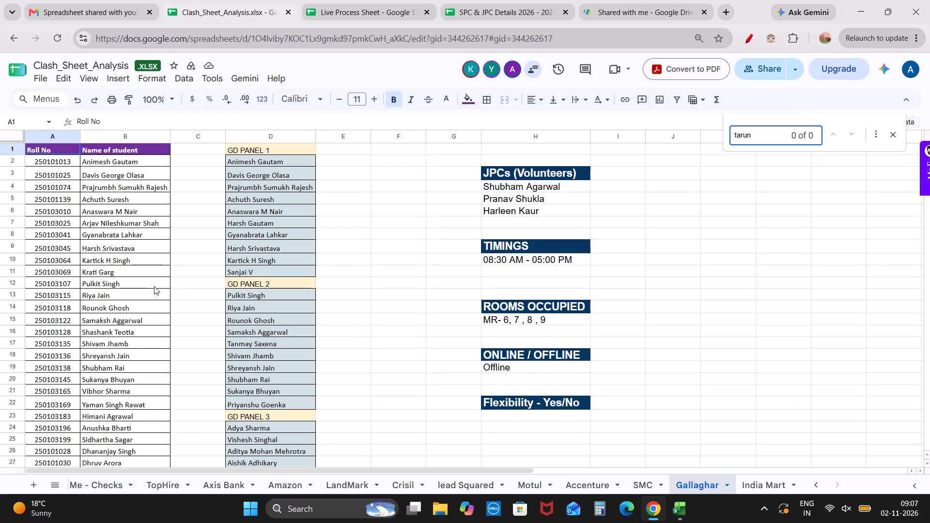
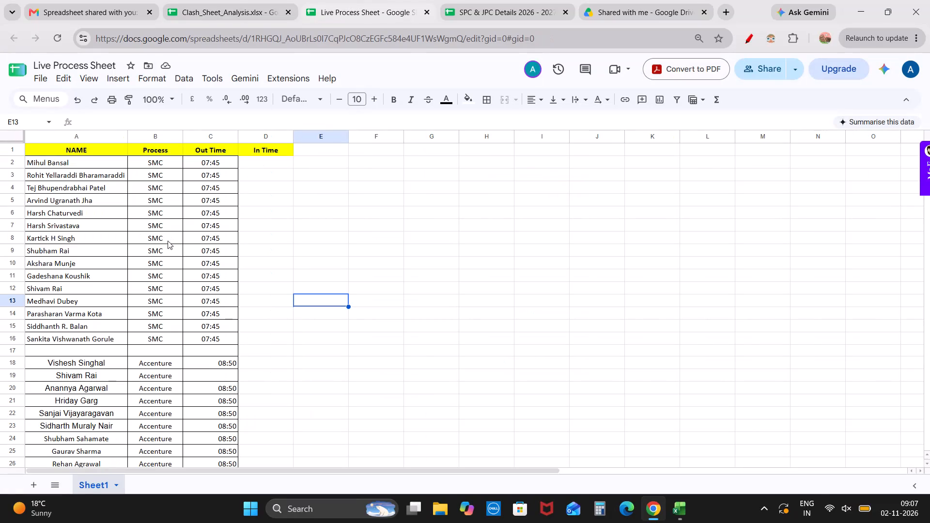
Review the SMC, Accenture and Lead Squared candidate rows and their out times in the Live Process Sheet.
scroll(174, 285, down, 2)
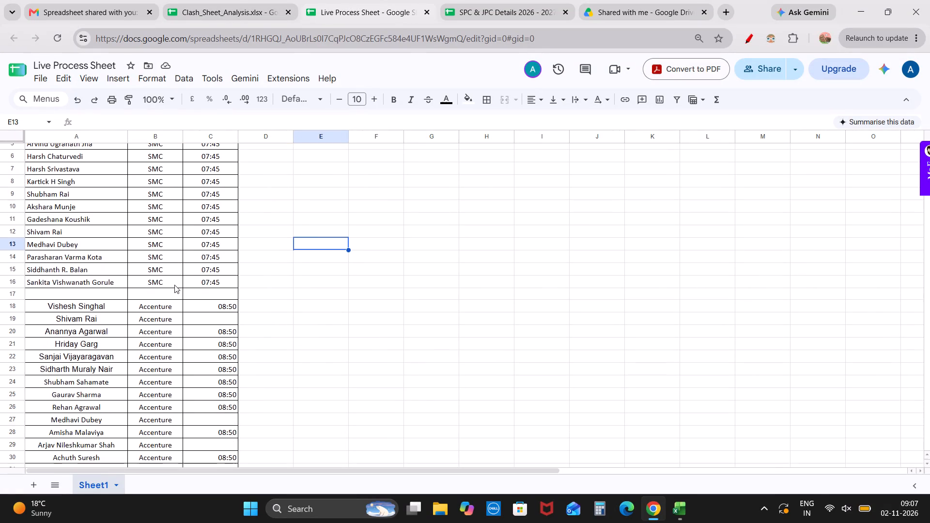
scroll(174, 285, down, 2)
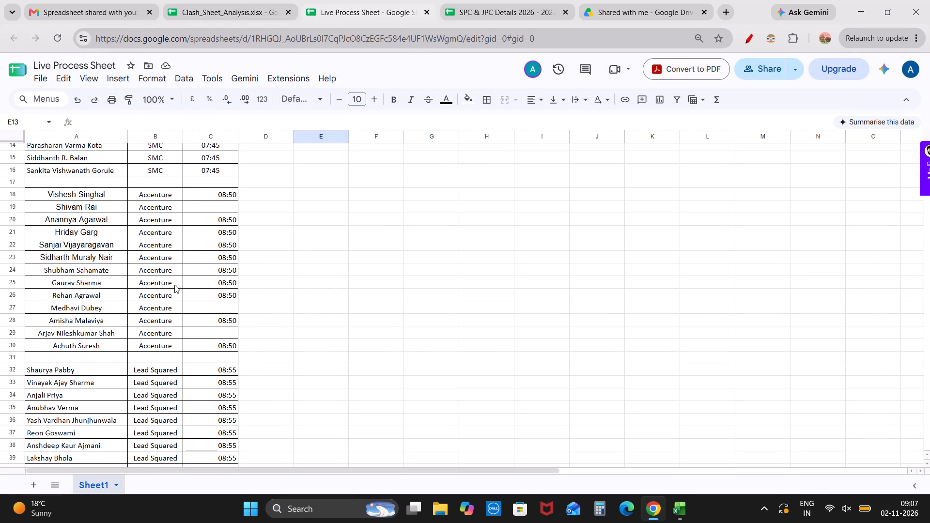
scroll(174, 285, up, 3)
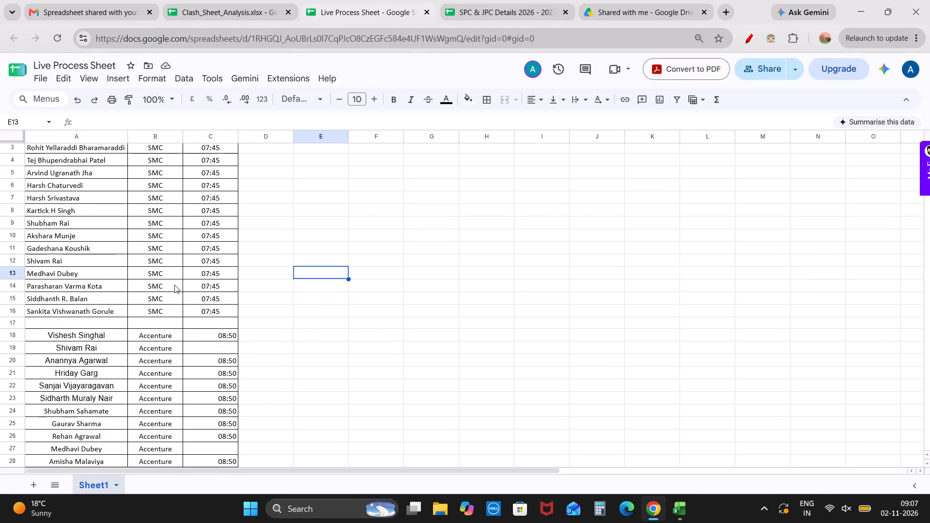
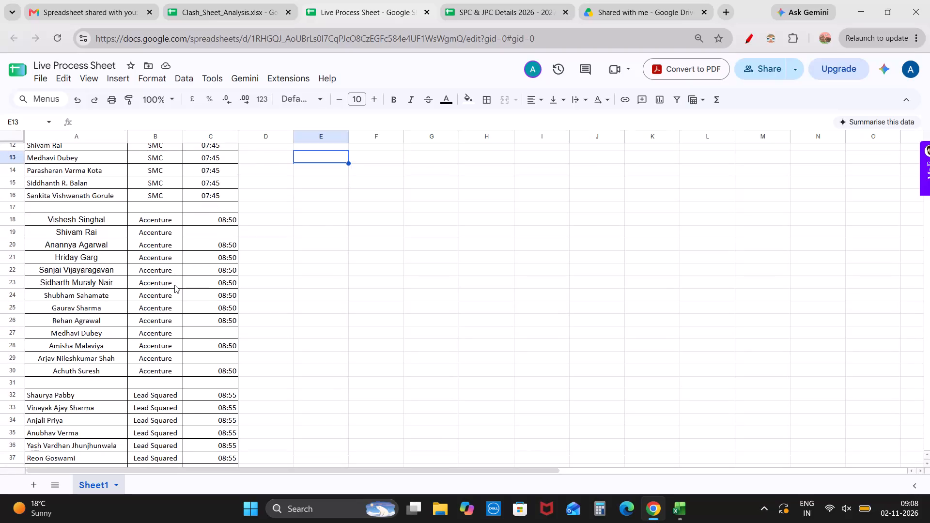
Review the Accenture and Lead Squared rows further down the Live Process Sheet, and return to the Clash_Sheet_Analysis workbook.
scroll(174, 285, down, 2)
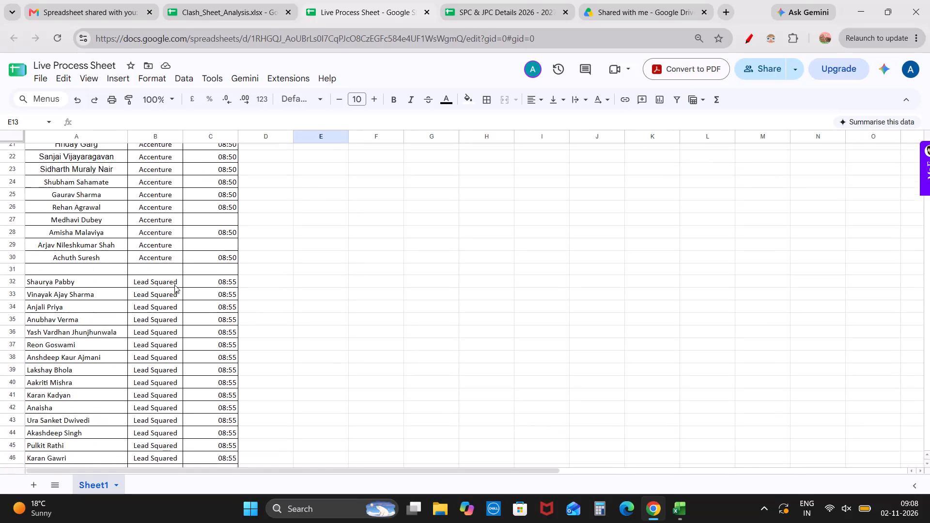
scroll(174, 285, down, 2)
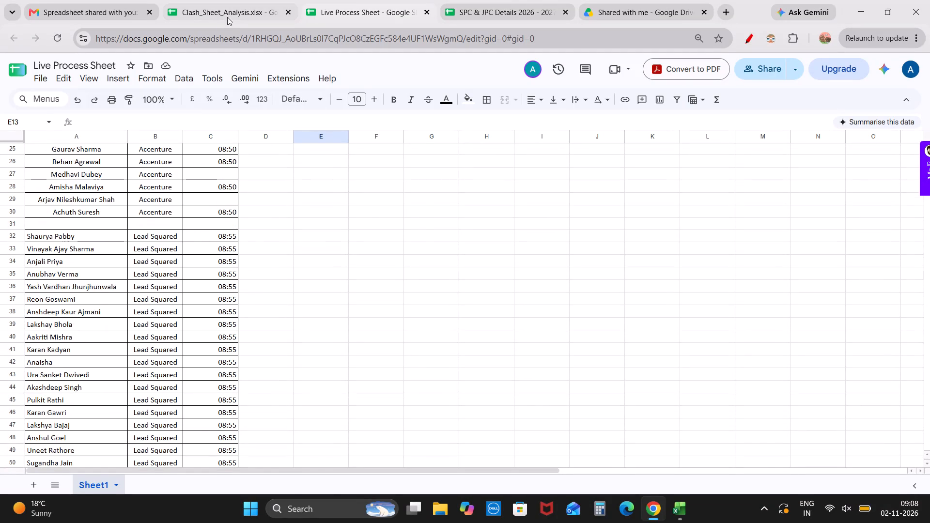
click(218, 15)
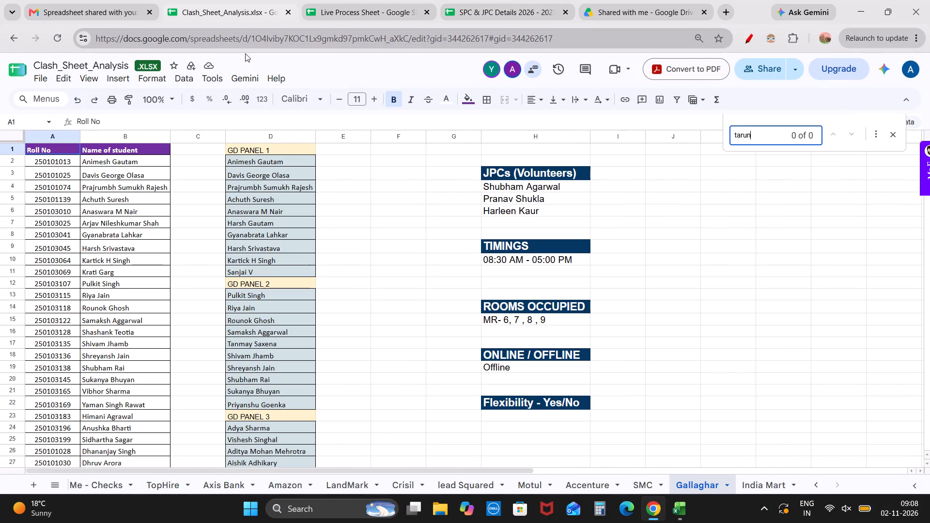
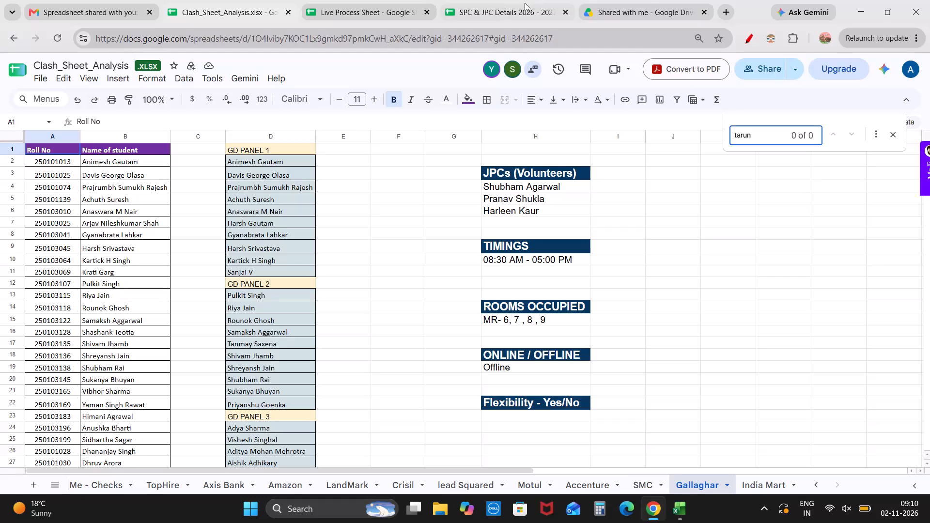
Search the Live Process Sheet for a candidate using the partial names "muh", "moha" and "raz", and clear the search.
click(369, 10)
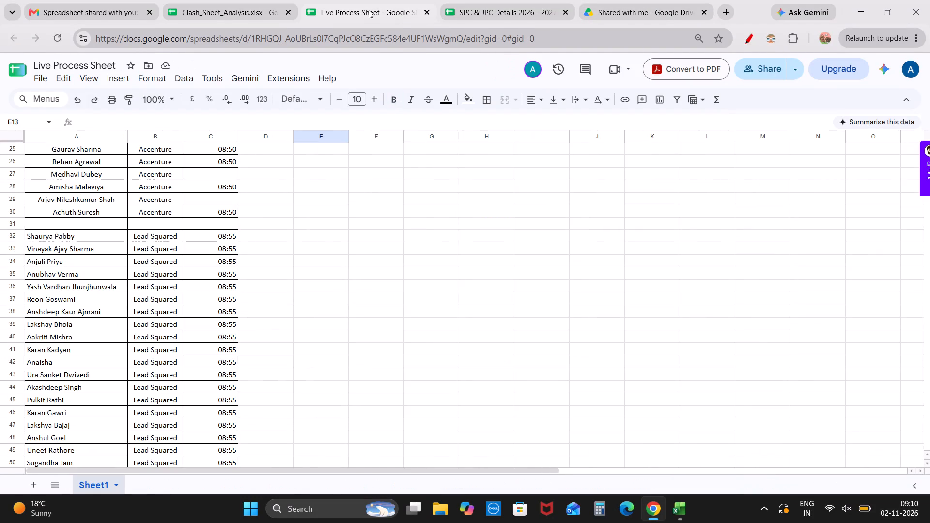
scroll(278, 191, down, 2)
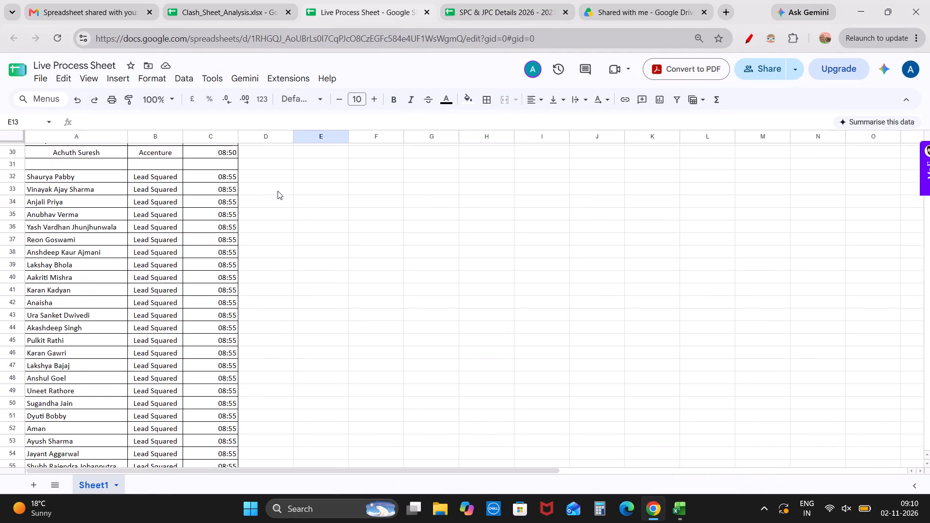
key(ctrl+h)
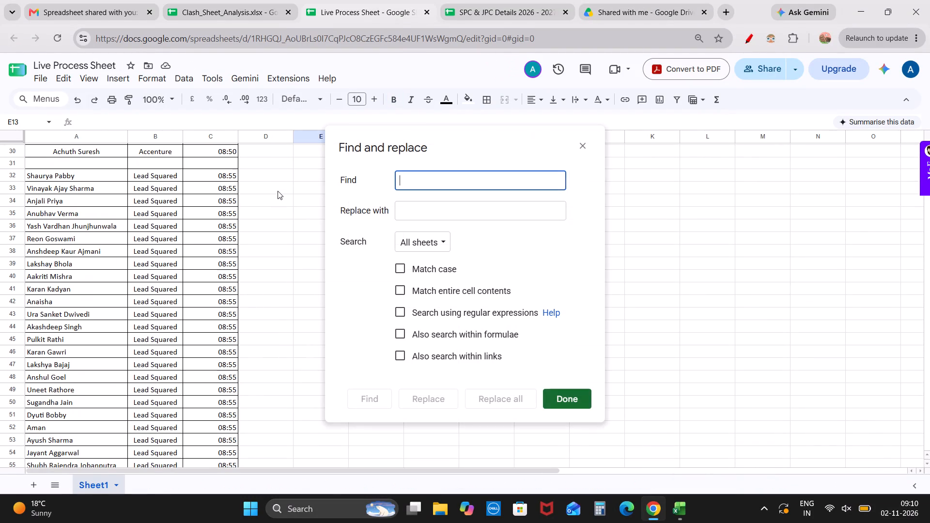
key(Escape)
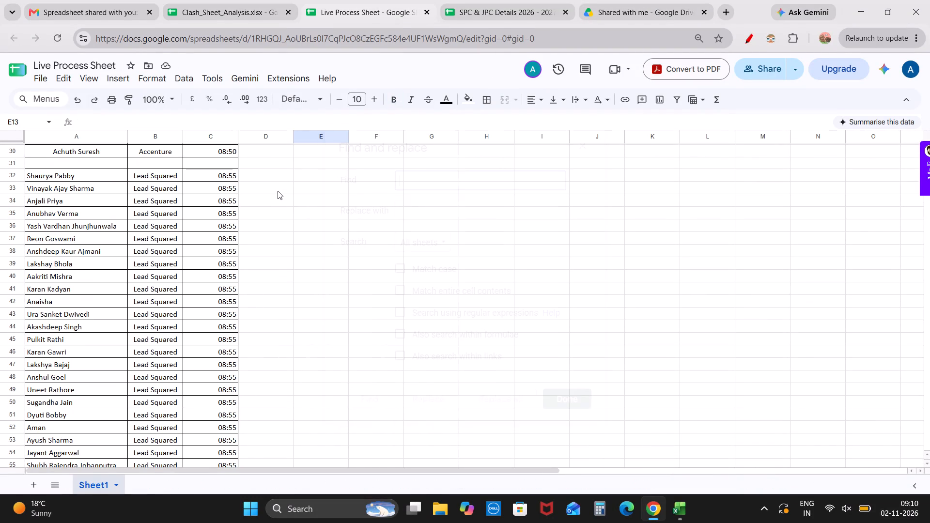
key(ctrl+f)
text(muh)
key(BackSpace)
key(BackSpace)
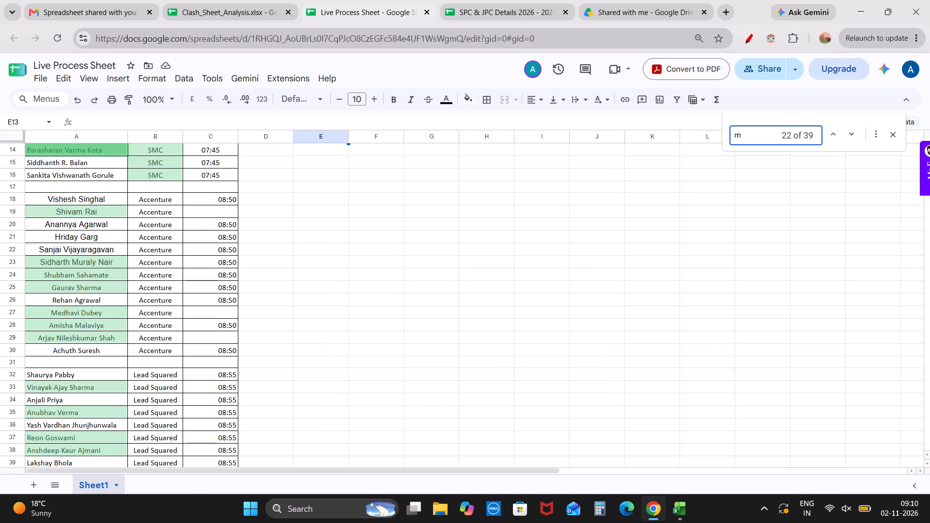
text(oha)
key(BackSpace)
key(BackSpace)
key(BackSpace)
key(BackSpace)
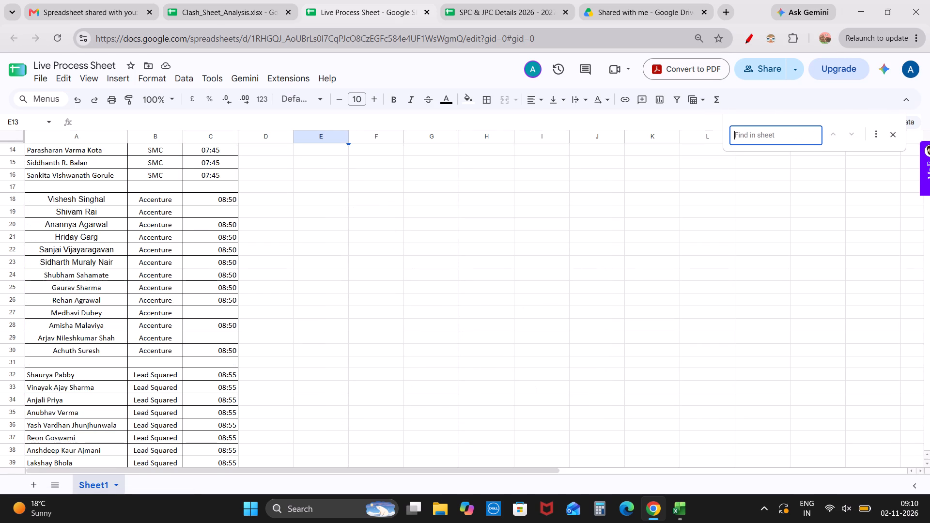
text(raz)
key(BackSpace)
key(BackSpace)
key(BackSpace)
Glance at the Clash_Sheet_Analysis workbook, and search the Live Process Sheet for "moh".
click(218, 21)
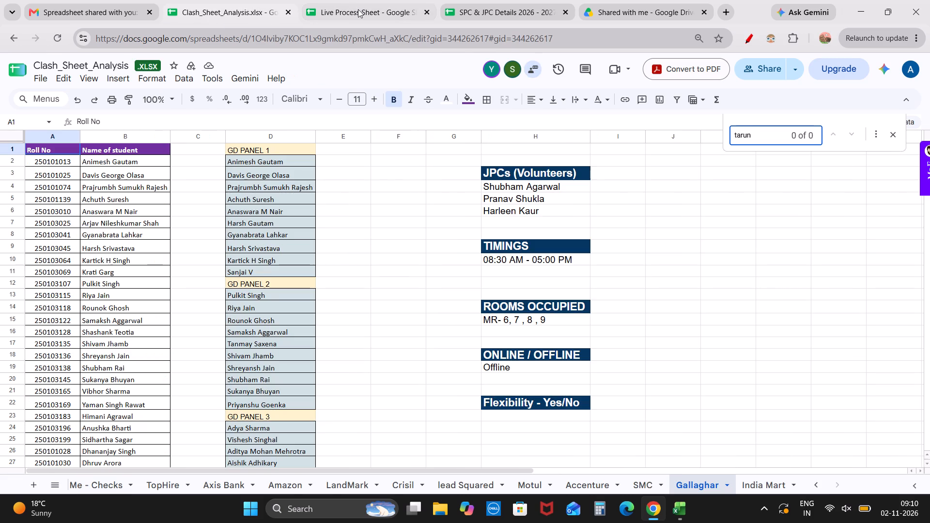
click(358, 9)
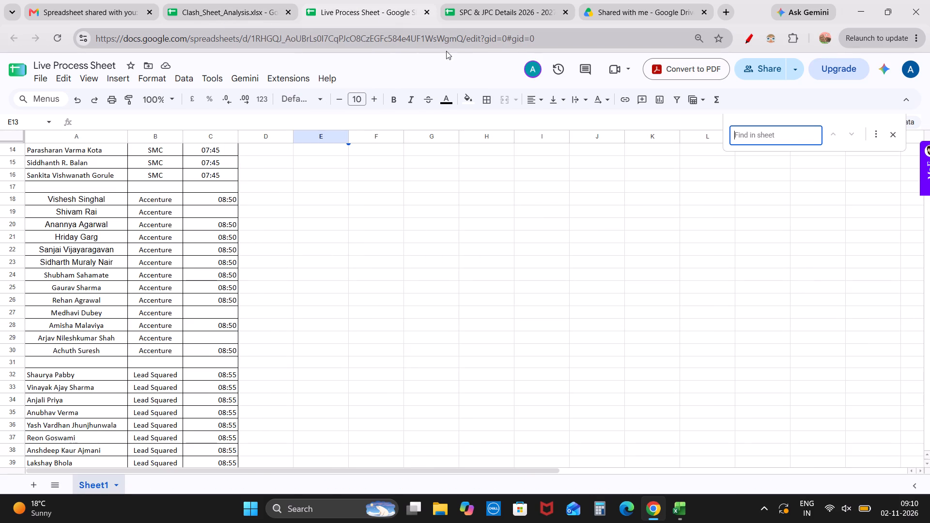
text(moh)
Review the Lead Squared and Accenture candidate rows in the Live Process Sheet, and return to the Clash_Sheet_Analysis workbook.
scroll(308, 203, down, 2)
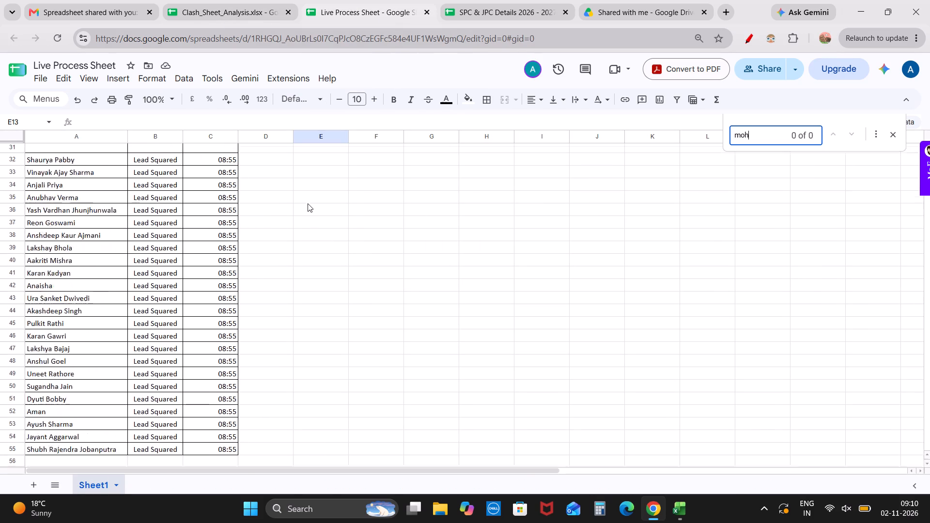
scroll(308, 203, down, 2)
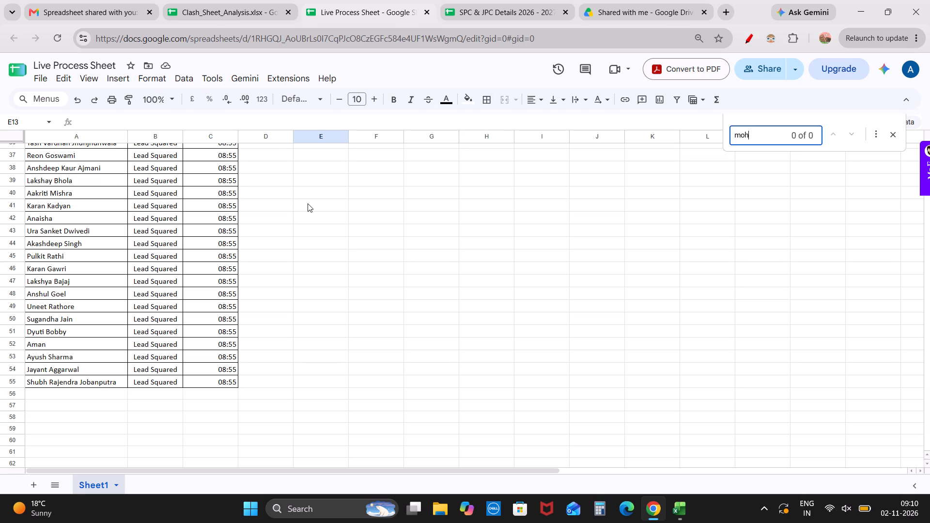
scroll(308, 203, up, 1)
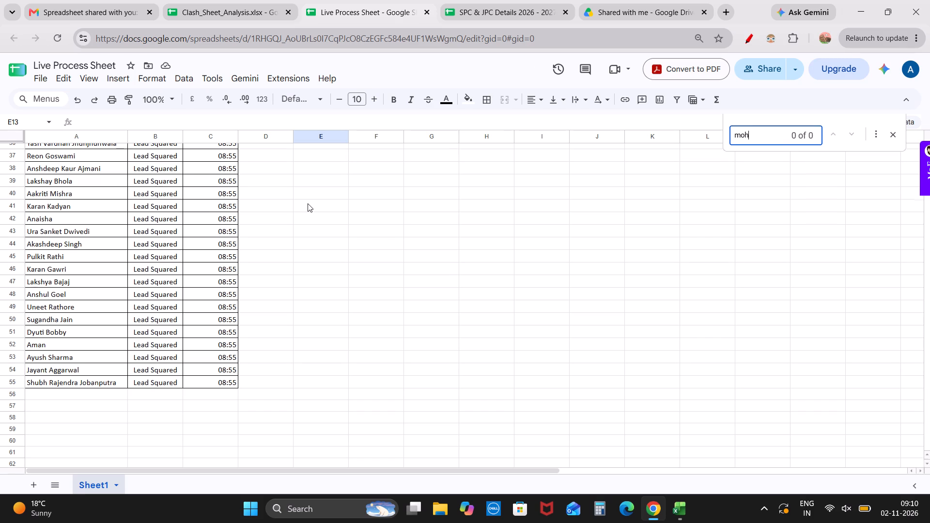
scroll(308, 203, up, 2)
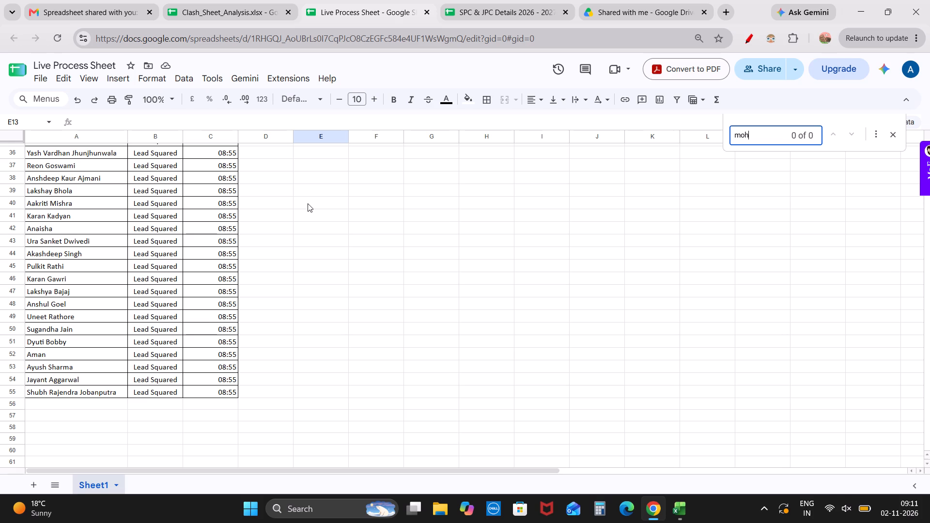
scroll(308, 203, up, 1)
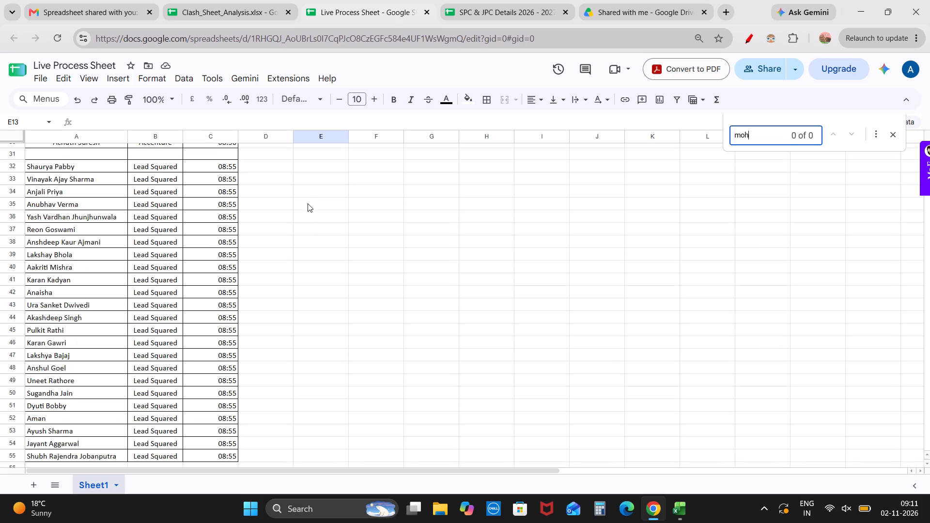
scroll(308, 203, up, 2)
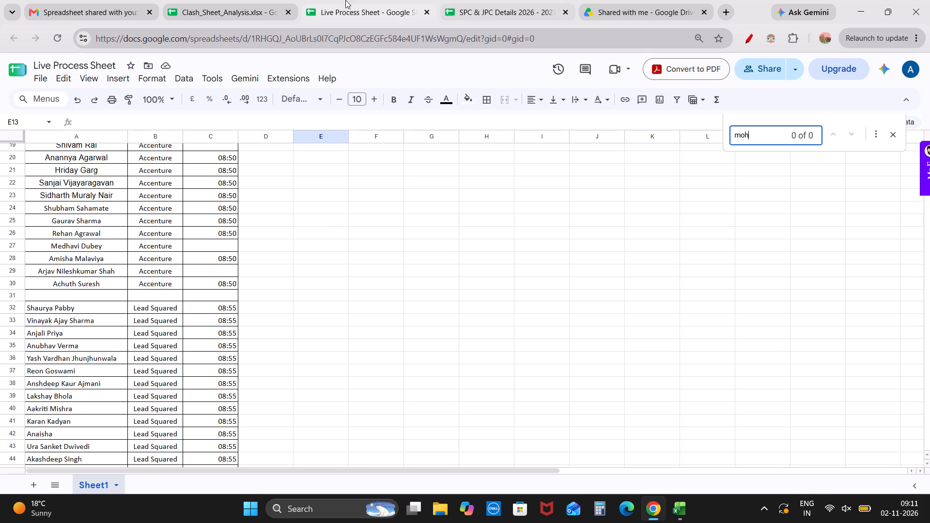
click(211, 2)
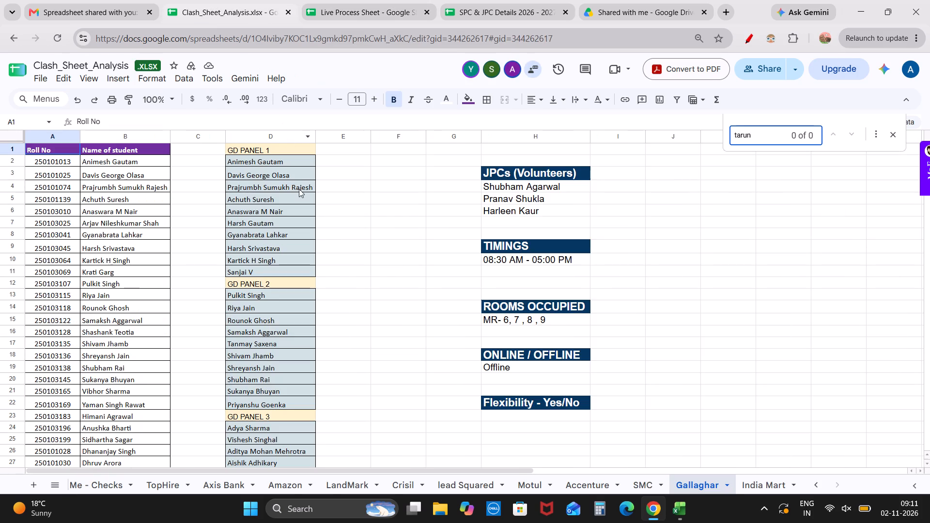
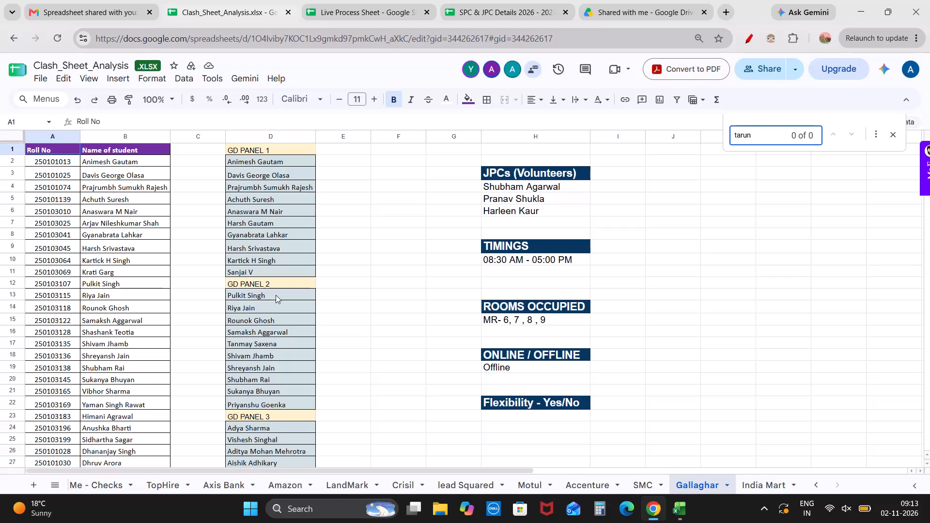
Copy the GD Panel 2 candidate names from the Gallaghar sheet into the Live Process Sheet, starting at cell A57.
click(276, 295)
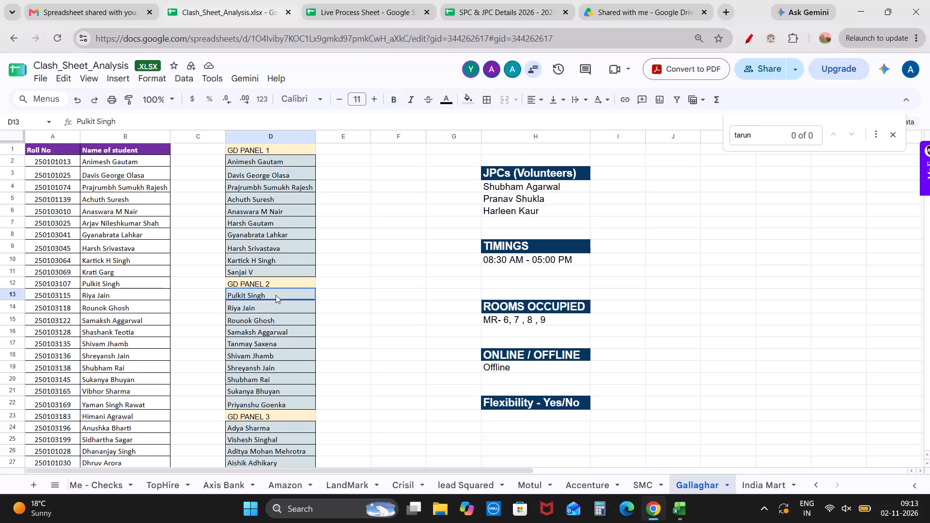
key(ctrl+shift+Down)
key(ctrl+shift+Up)
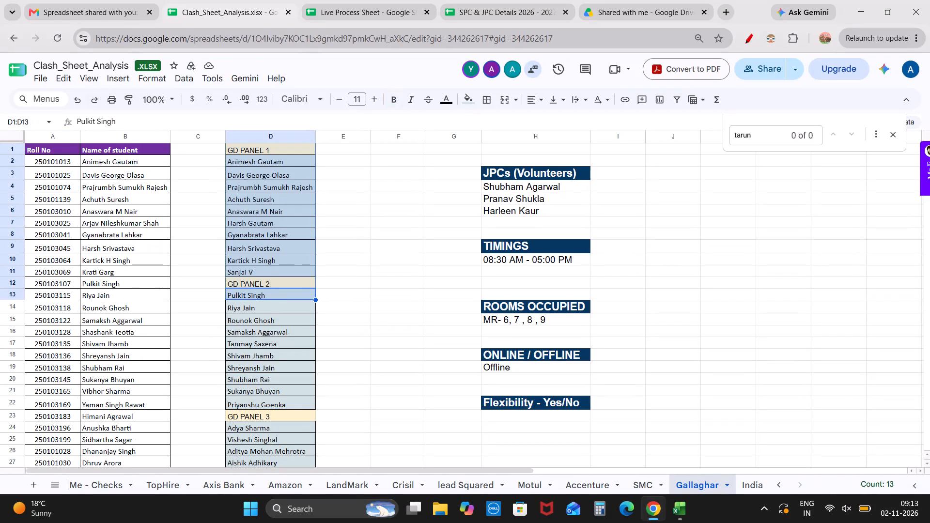
click(278, 300)
click(313, 305)
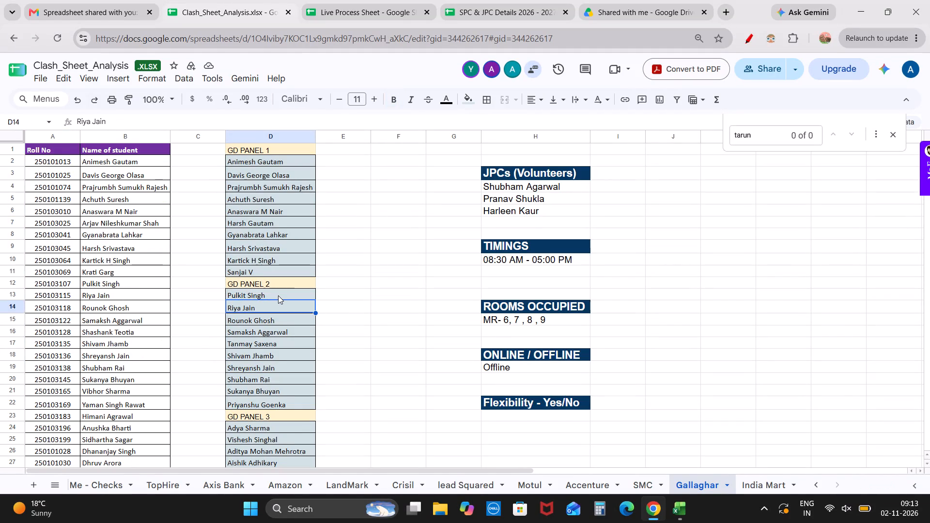
drag(278, 295, 273, 400)
key(ctrl+c)
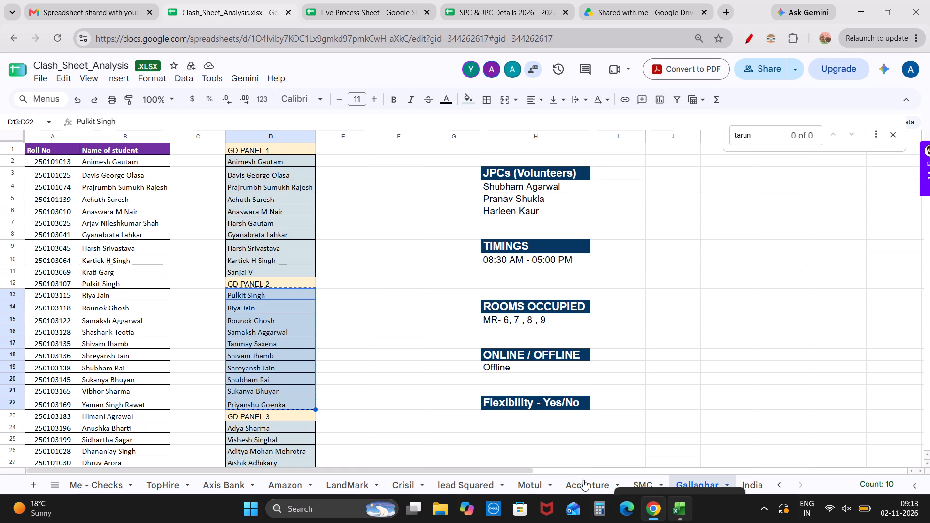
click(372, 0)
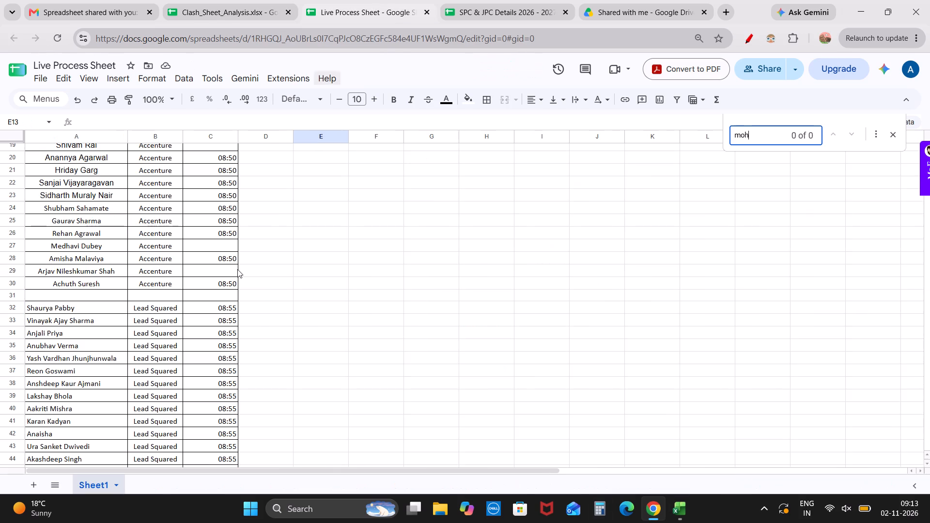
scroll(237, 269, down, 3)
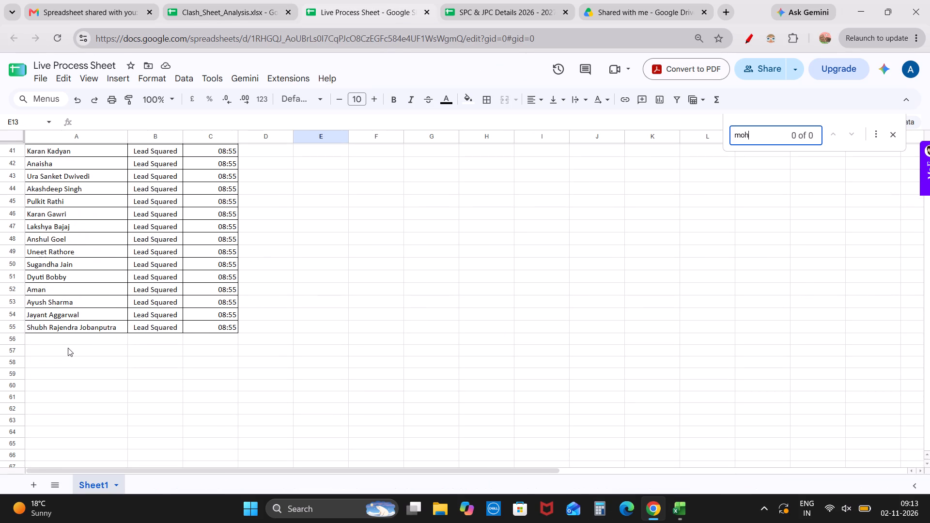
click(68, 348)
key(ctrl+v)
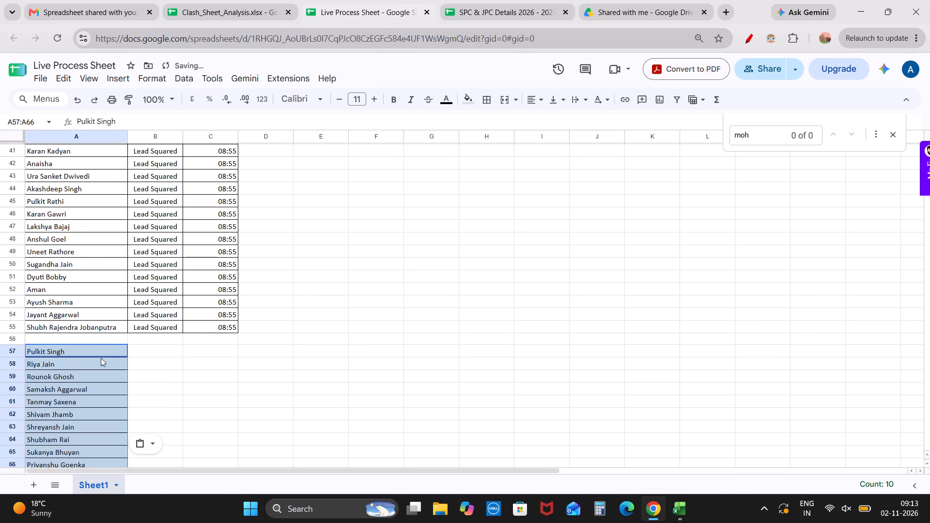
Enter "GD P2 - Gallaghar" as the company for the first pasted candidate in cell B57.
click(154, 353)
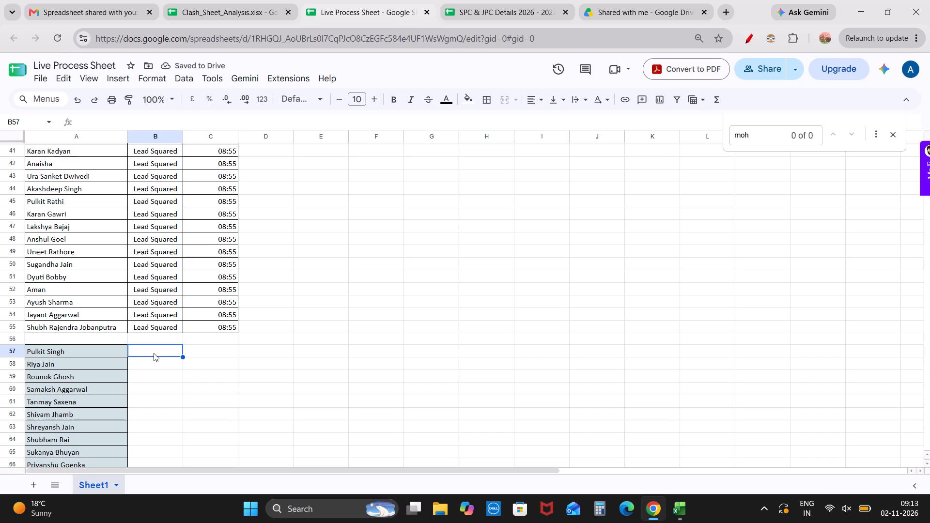
text(GD)
text(-)
key(space)
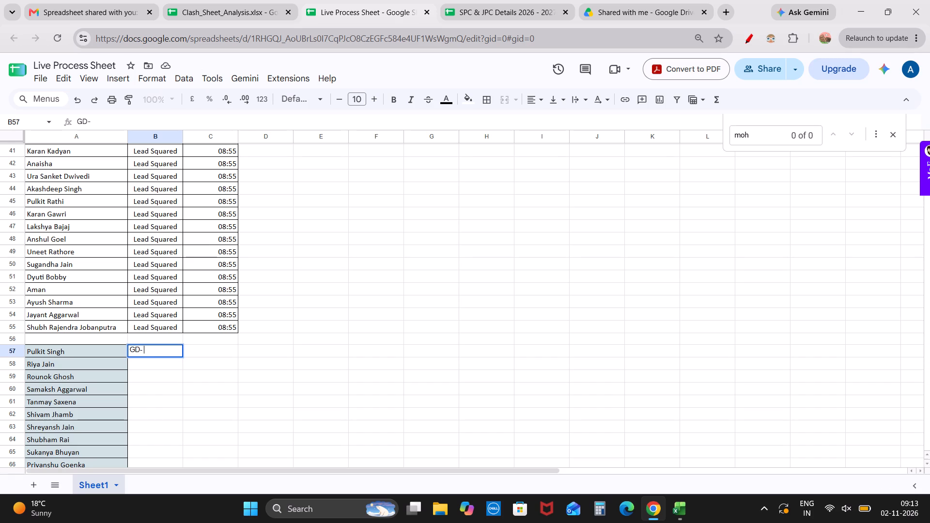
key(BackSpace)
key(BackSpace)
key(space)
text(p)
key(BackSpace)
text(P2)
key(space)
click(266, 4)
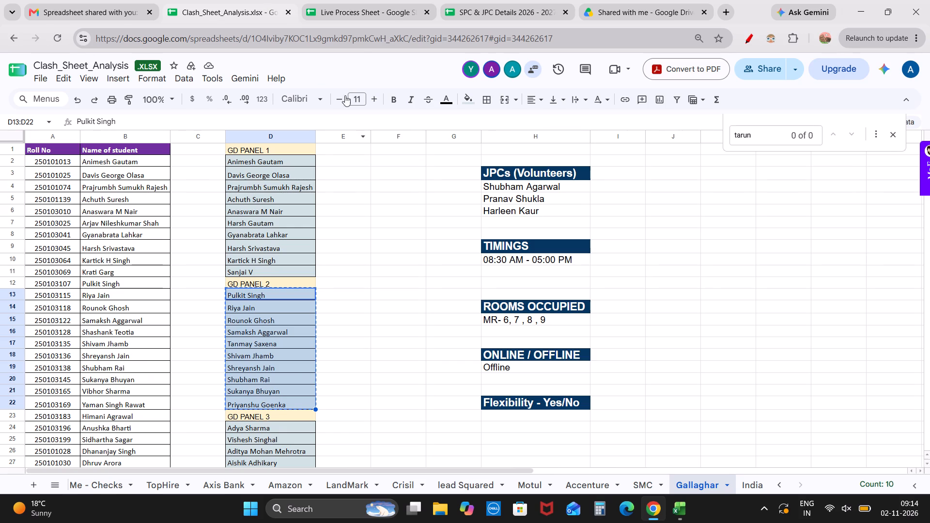
click(366, 13)
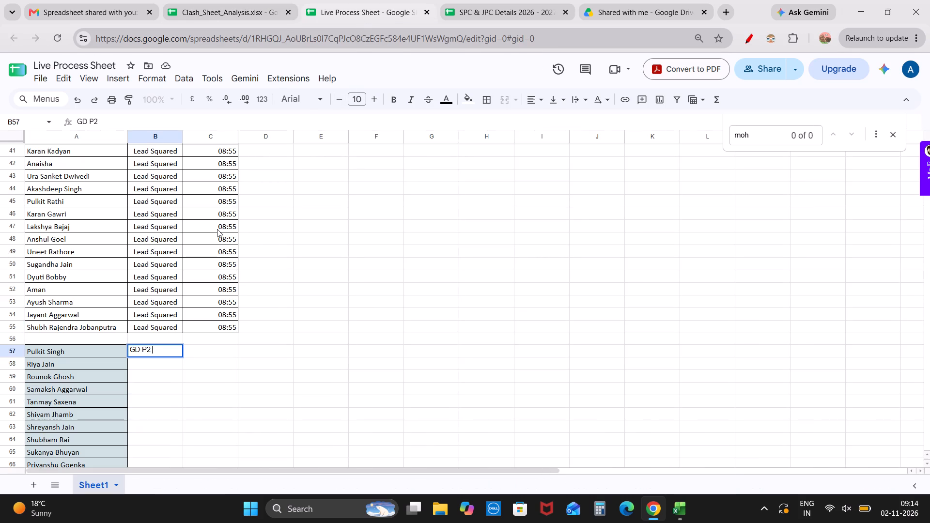
text(- Gallaghar)
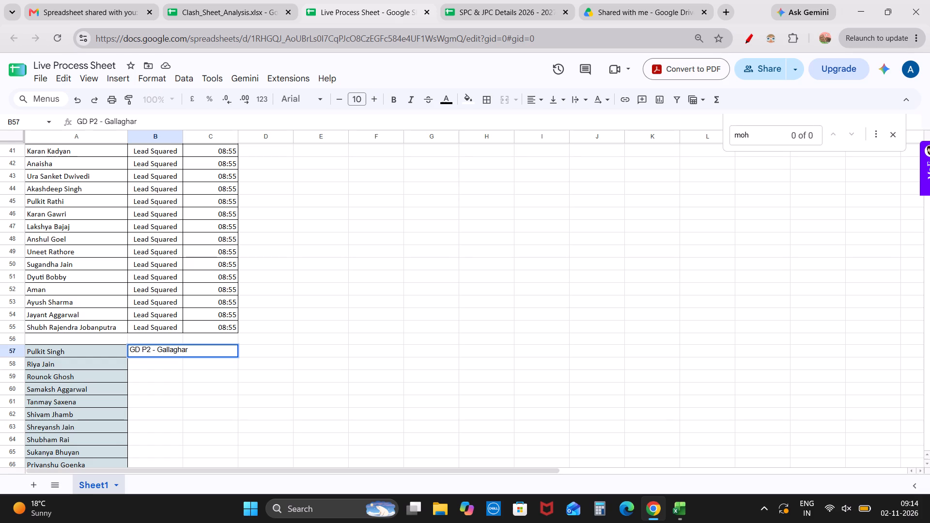
Fit the width of the company column B to its contents.
double_click(183, 135)
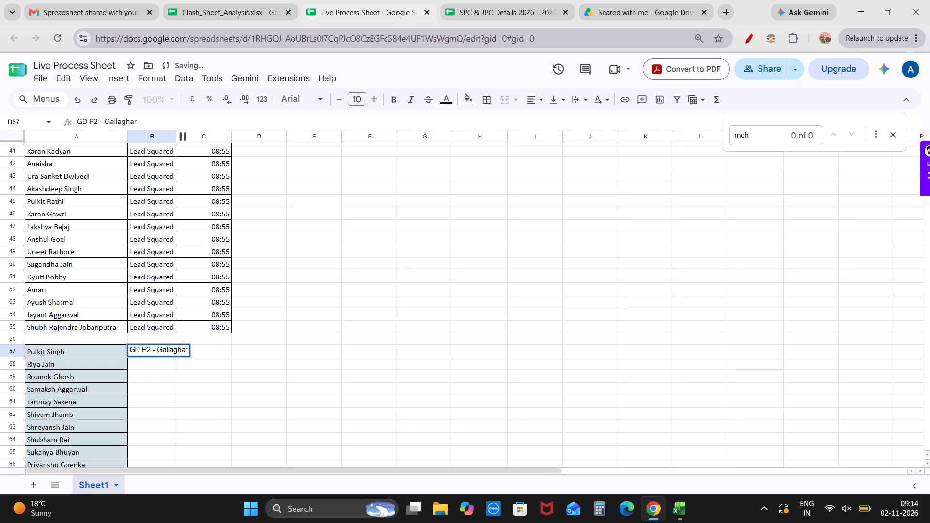
double_click(183, 135)
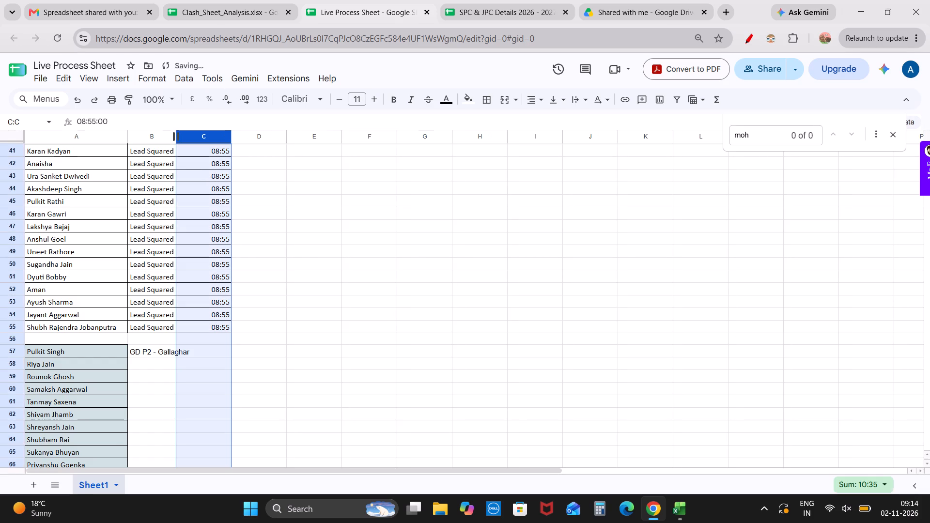
double_click(173, 139)
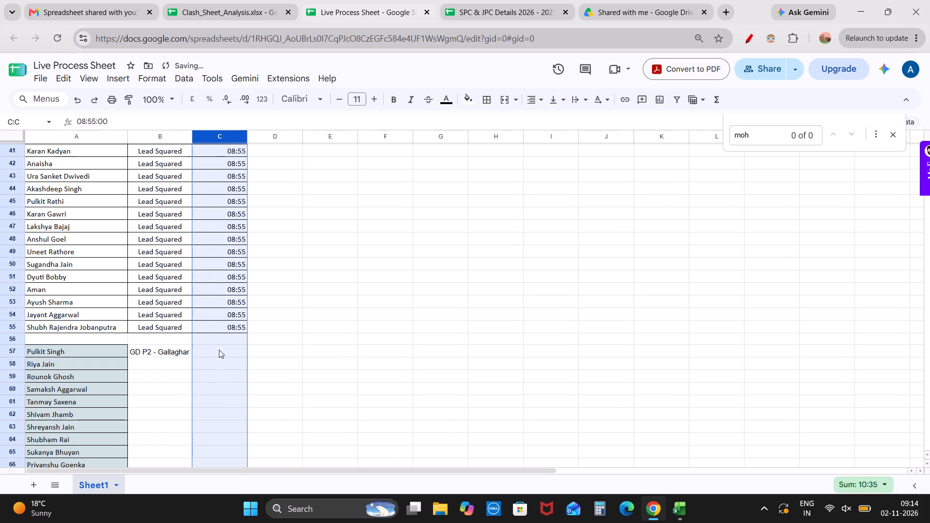
Enter 09:14 as the first Gallaghar candidate's out time in cell C57.
click(219, 350)
text(09)
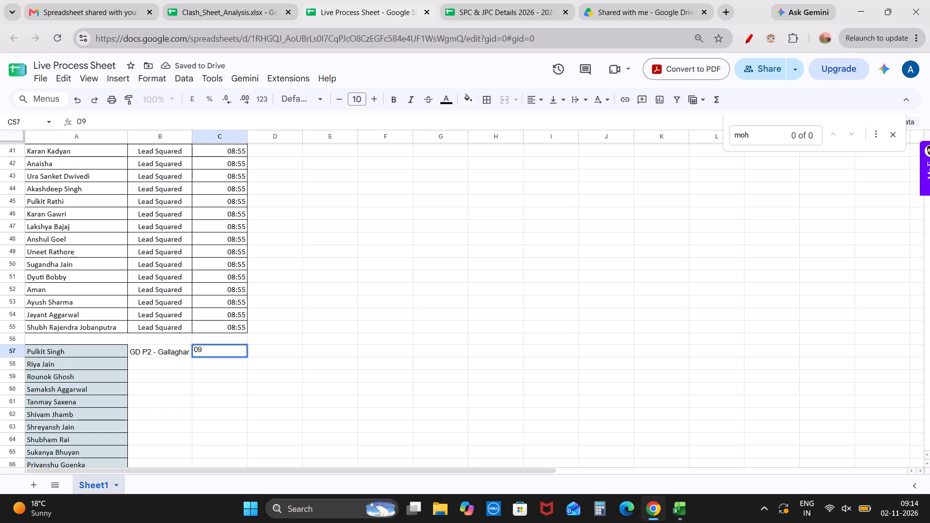
key(shift+colon)
text(14)
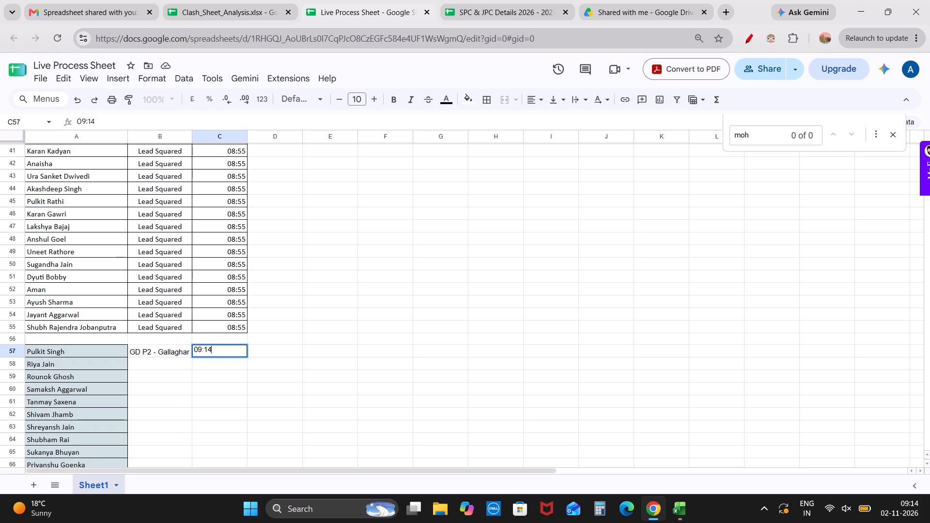
click(284, 360)
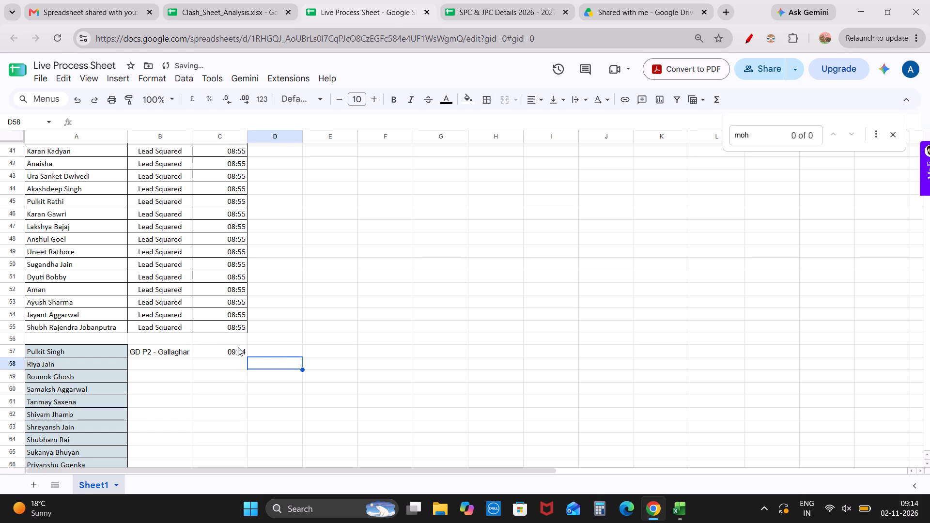
Fill the Gallaghar company label and the 09:14 out time down for the remaining GD Panel 2 candidates through row 66.
click(166, 352)
double_click(191, 357)
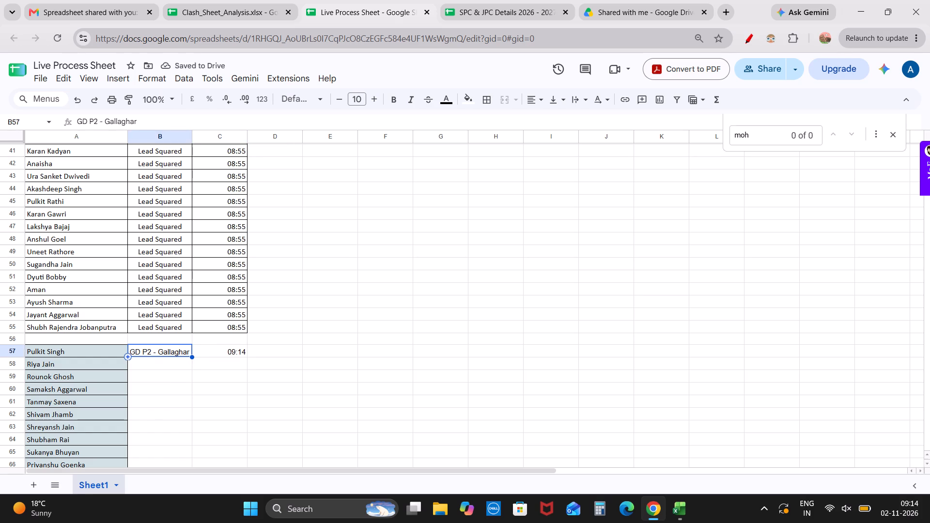
click(224, 352)
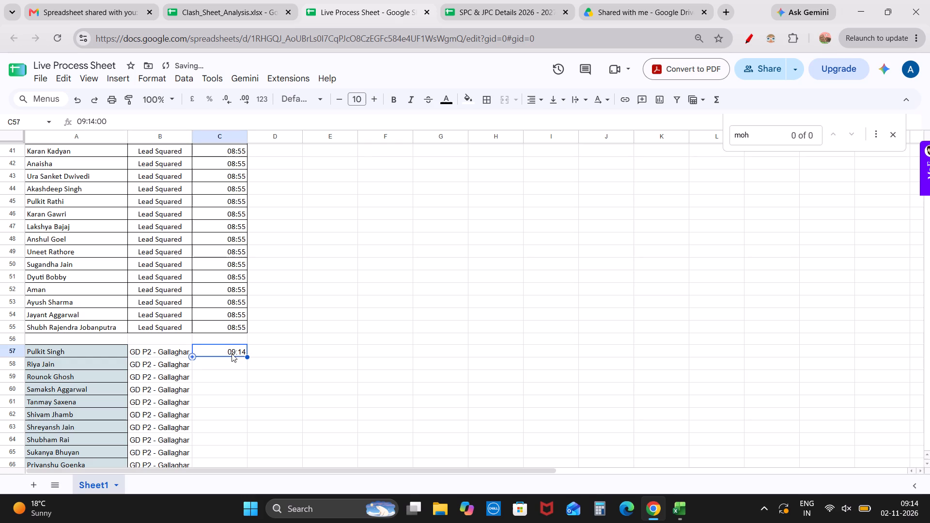
key(ctrl+c)
click(232, 364)
key(ctrl+v)
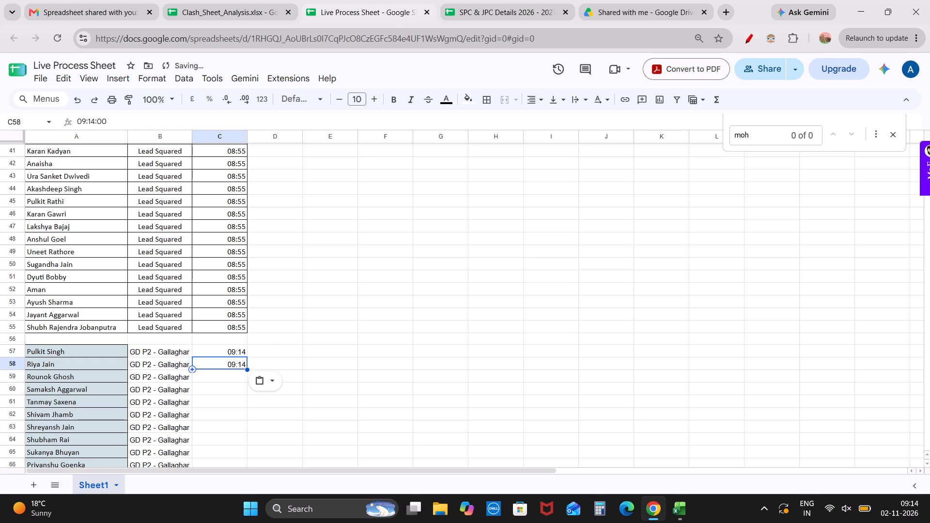
drag(241, 354, 240, 364)
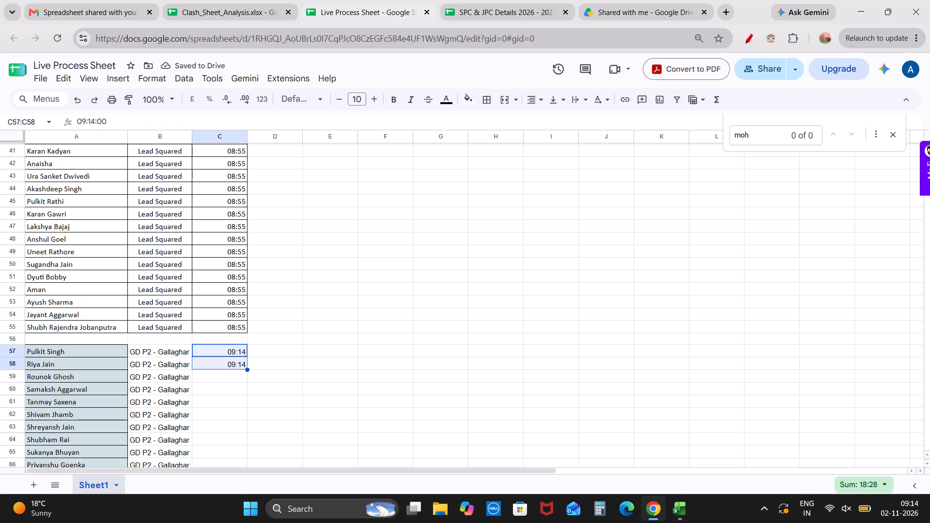
double_click(246, 369)
click(259, 369)
scroll(259, 369, down, 1)
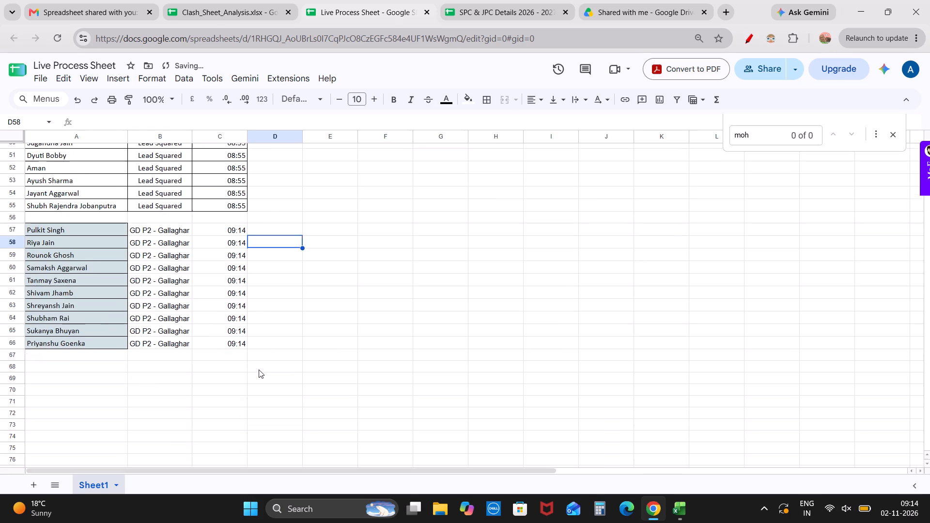
scroll(259, 369, down, 1)
scroll(191, 349, down, 1)
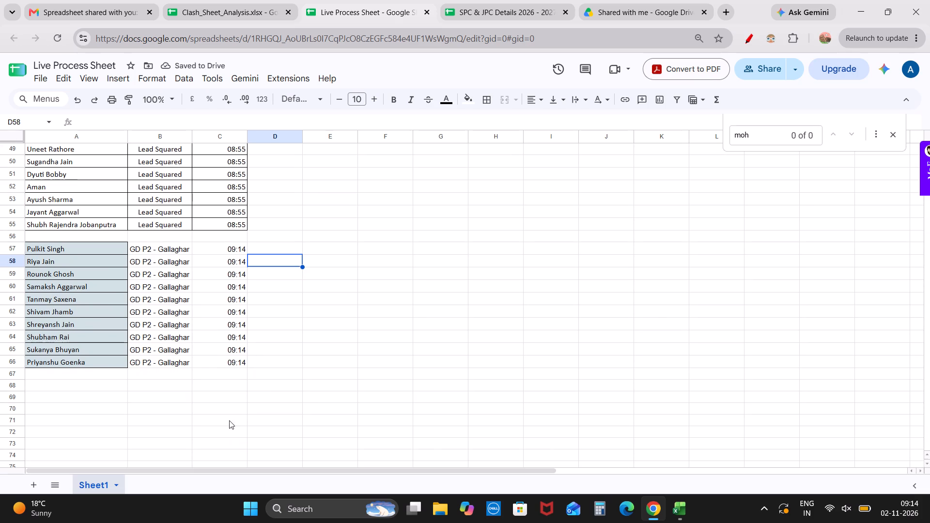
Copy the main candidate names above the Extended list from the Crisil sheet into the Live Process Sheet, starting at cell A68.
click(246, 0)
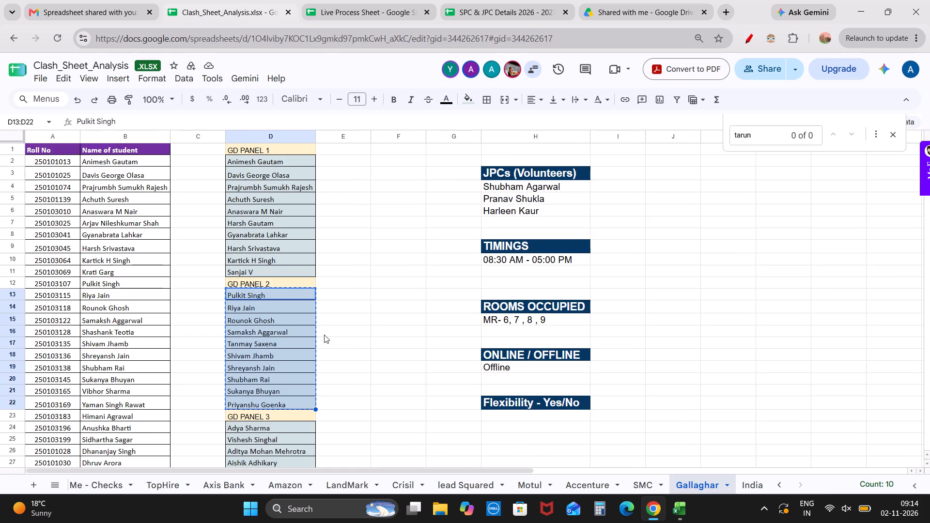
click(405, 480)
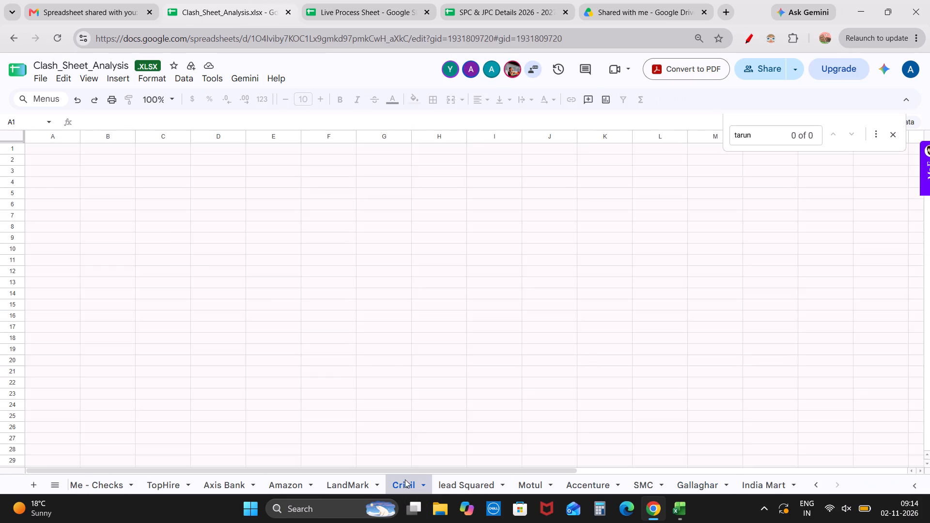
scroll(333, 350, up, 1)
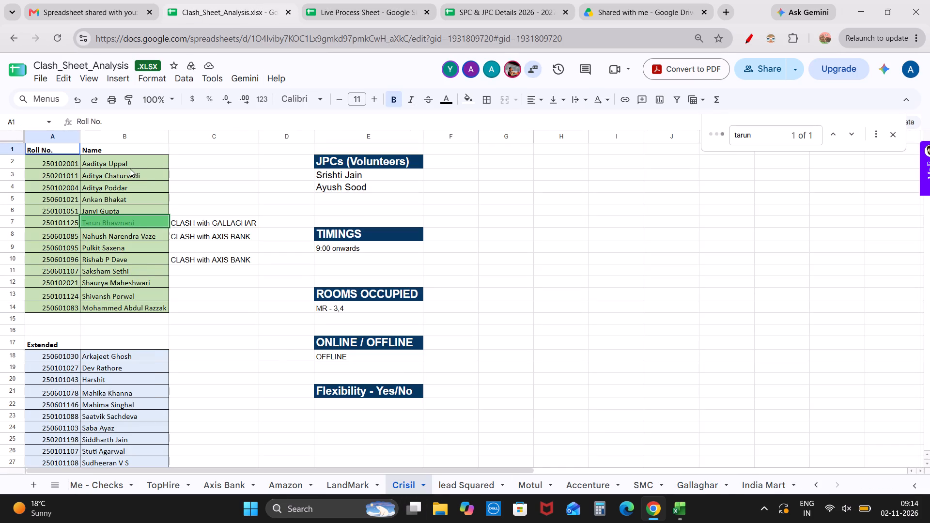
click(127, 162)
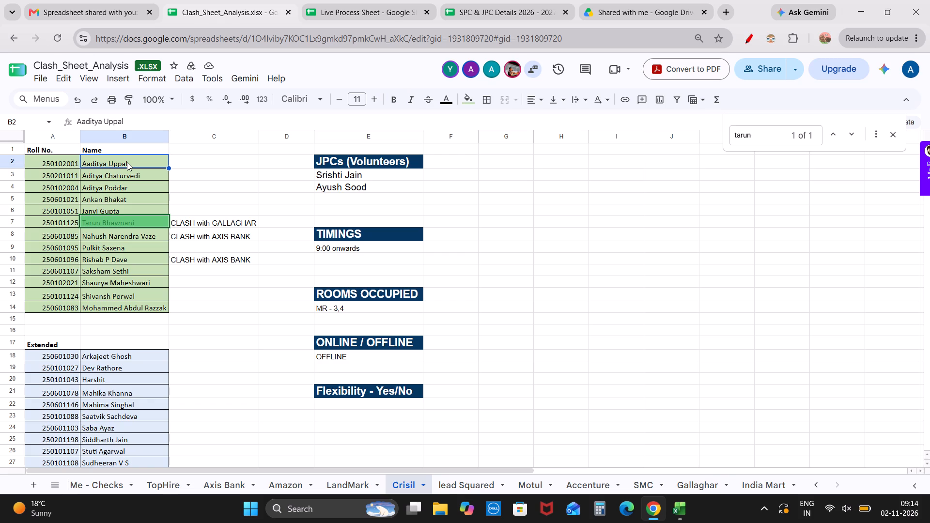
drag(119, 166, 118, 310)
key(ctrl+c)
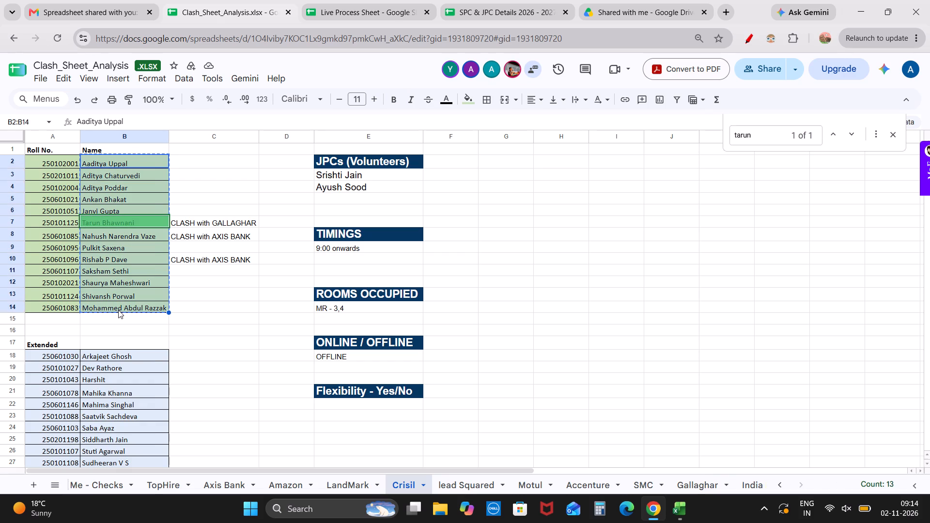
click(356, 19)
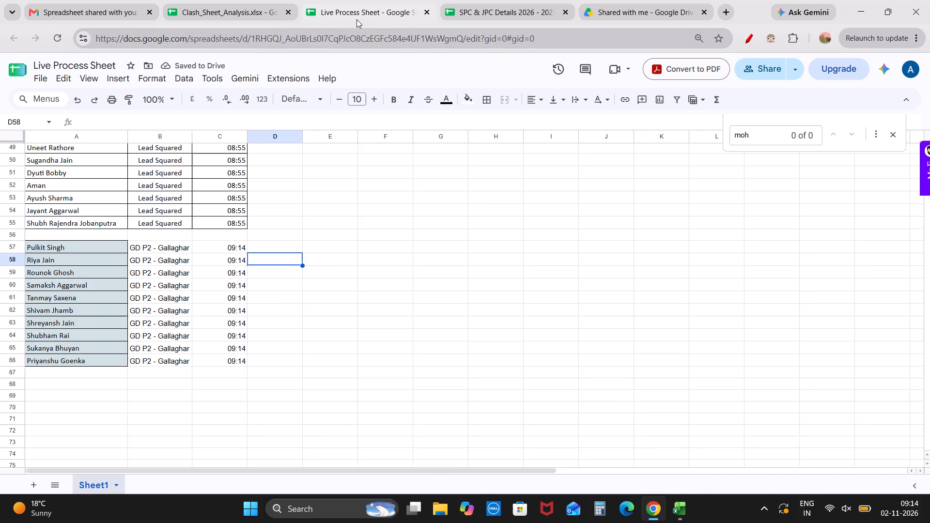
scroll(197, 280, down, 1)
click(80, 347)
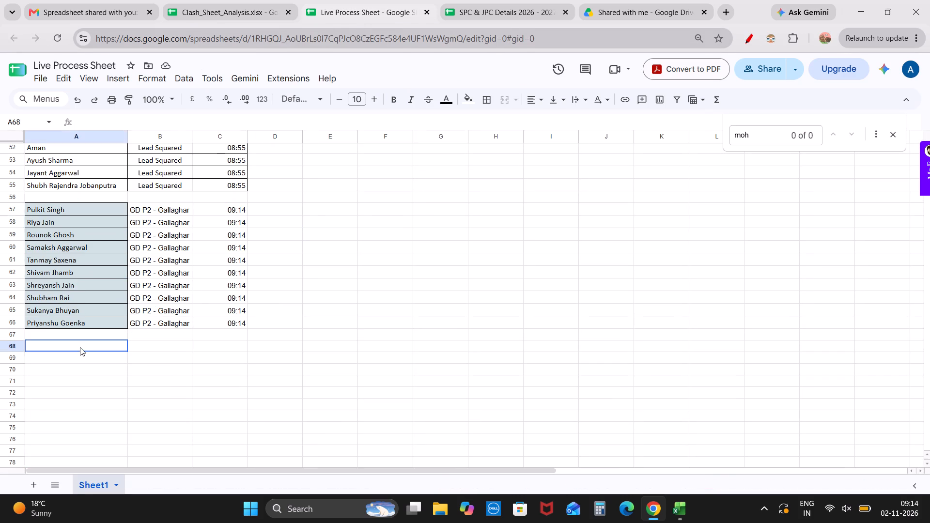
key(ctrl+v)
Enter Crisil as the company in cell B68 and 09:00 as the first Crisil candidate's out time in C68.
click(155, 346)
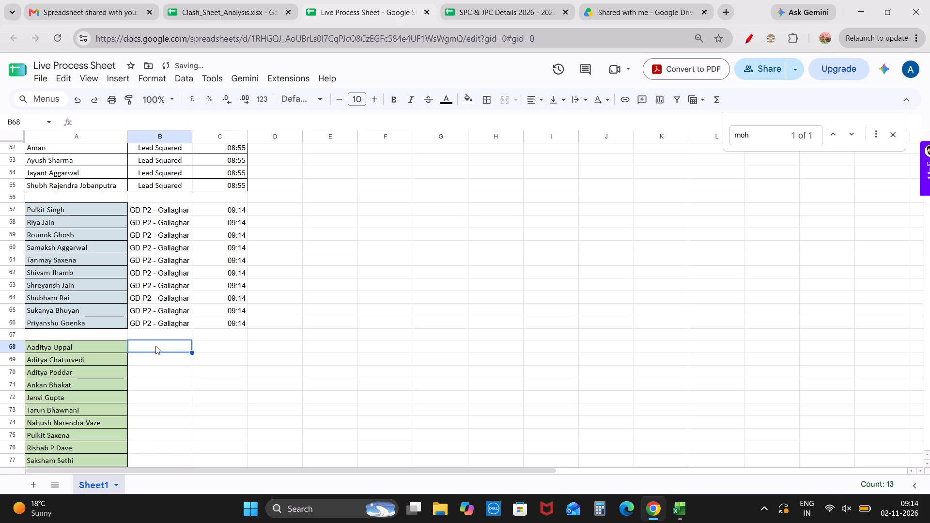
text(Crisil)
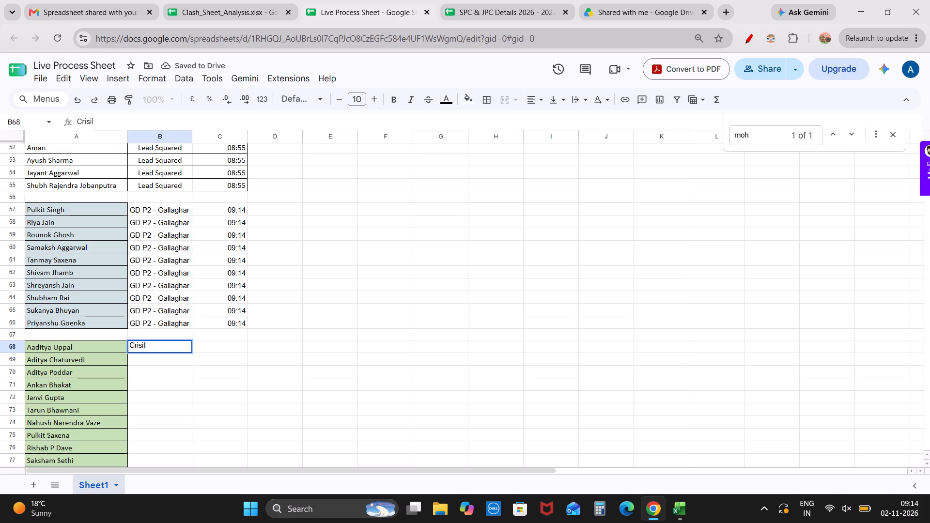
click(231, 351)
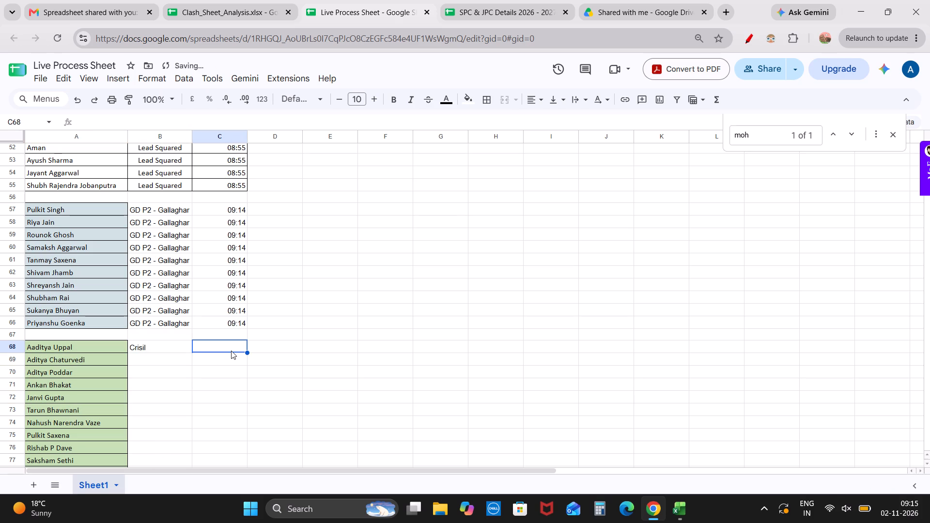
text(09)
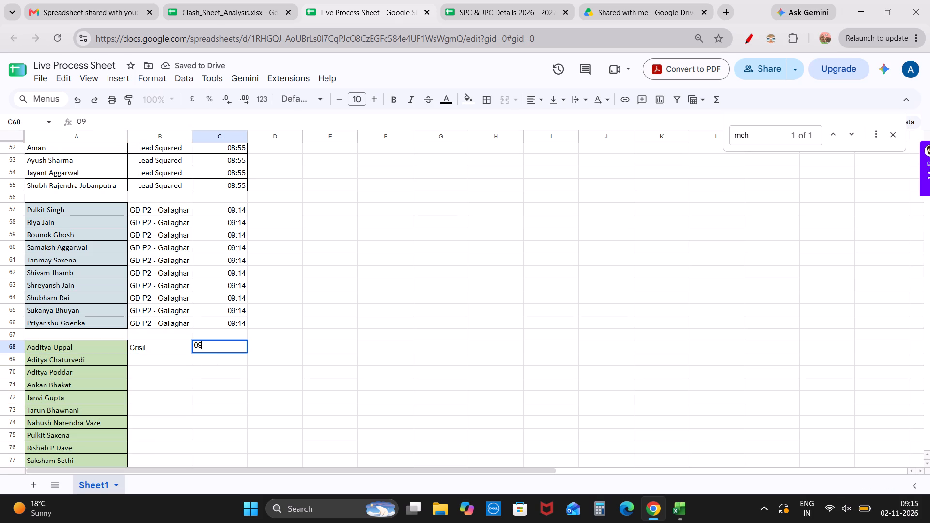
key(shift+colon)
text(00)
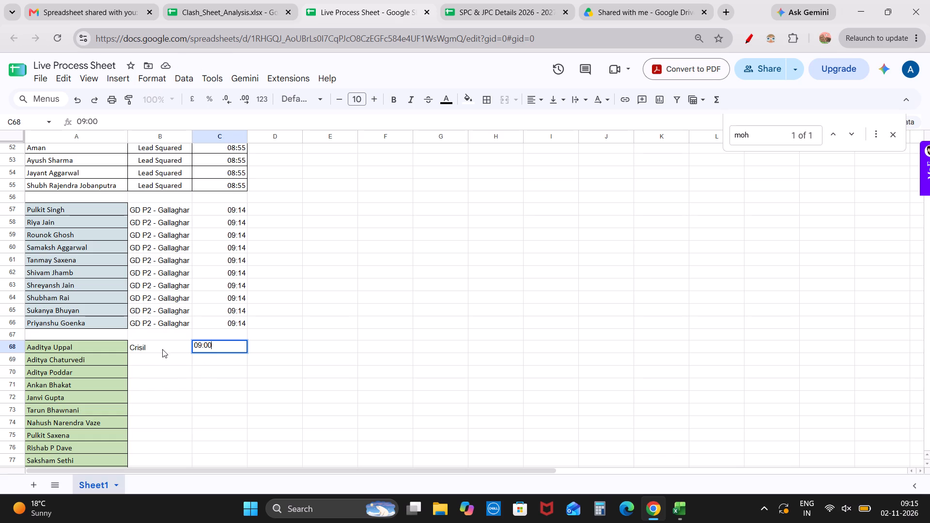
Fill the Crisil company label and the 09:00 out time down for the remaining Crisil candidates through row 80.
click(162, 347)
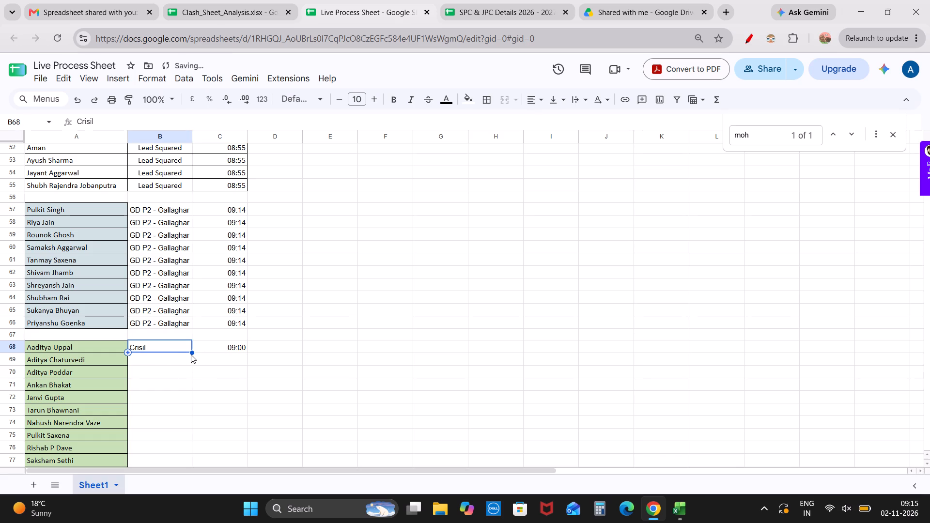
double_click(192, 354)
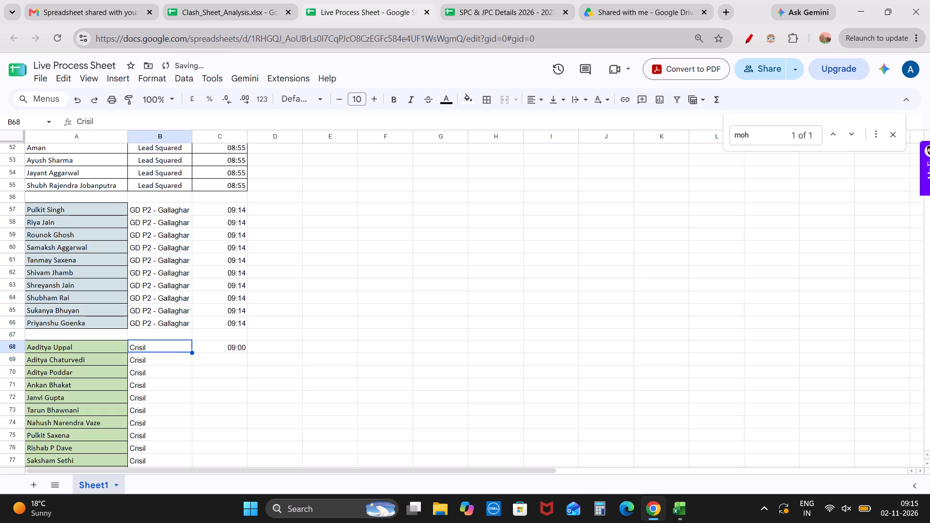
click(224, 349)
key(ctrl+c)
click(224, 356)
key(ctrl+v)
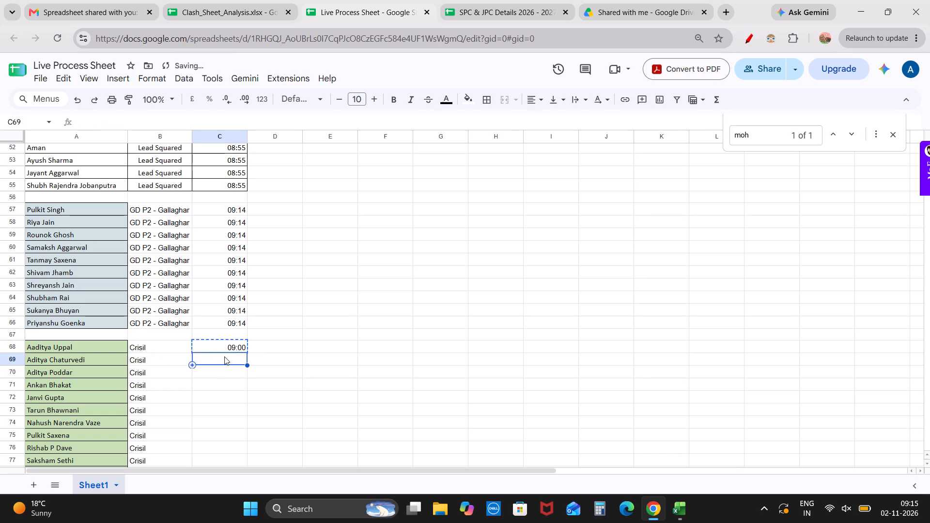
drag(238, 347, 236, 358)
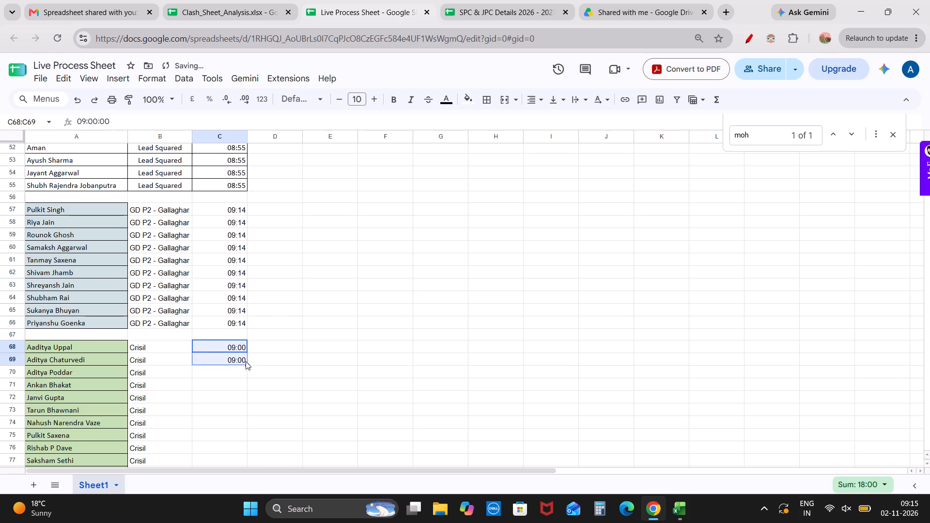
double_click(248, 364)
scroll(227, 364, down, 2)
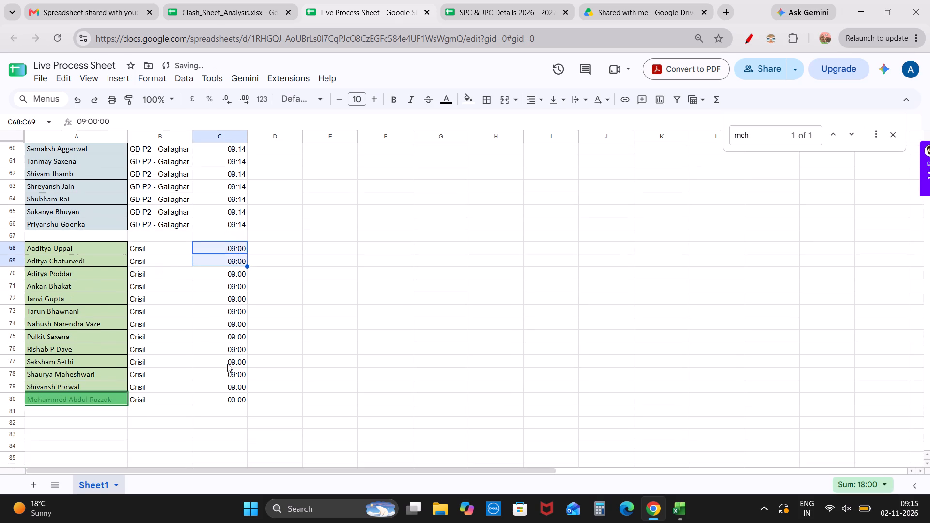
click(263, 352)
Review the company and out time entries and their formatting across the candidate blocks from SMC down to Crisil.
scroll(263, 352, up, 1)
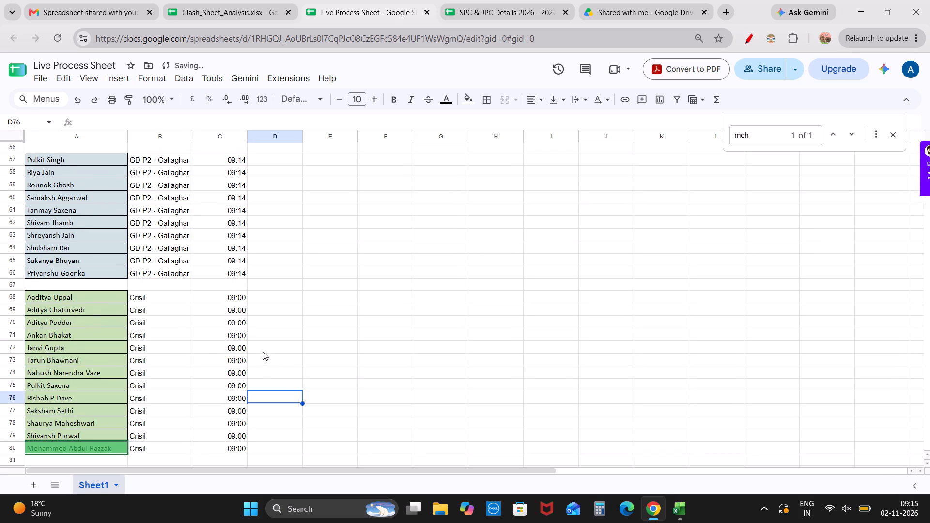
scroll(263, 352, up, 4)
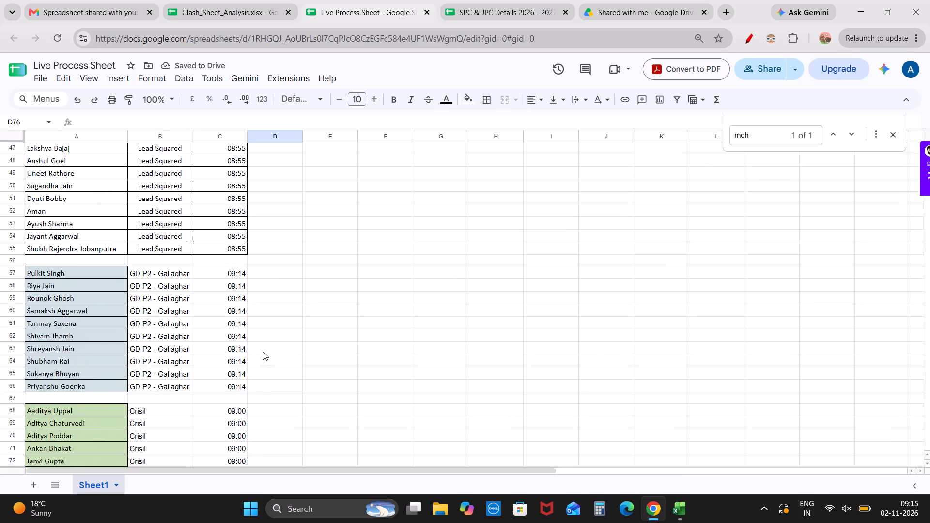
scroll(263, 352, up, 7)
scroll(263, 352, down, 2)
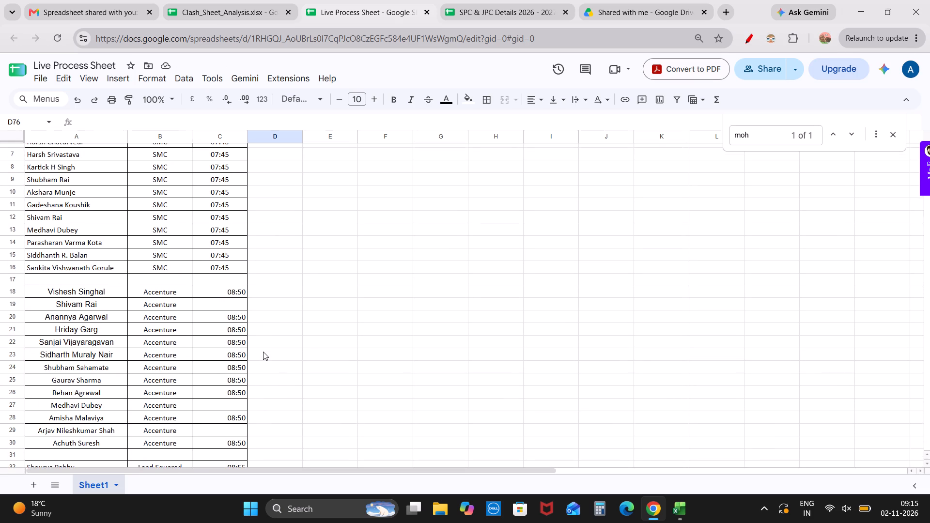
scroll(263, 352, up, 3)
scroll(263, 352, down, 2)
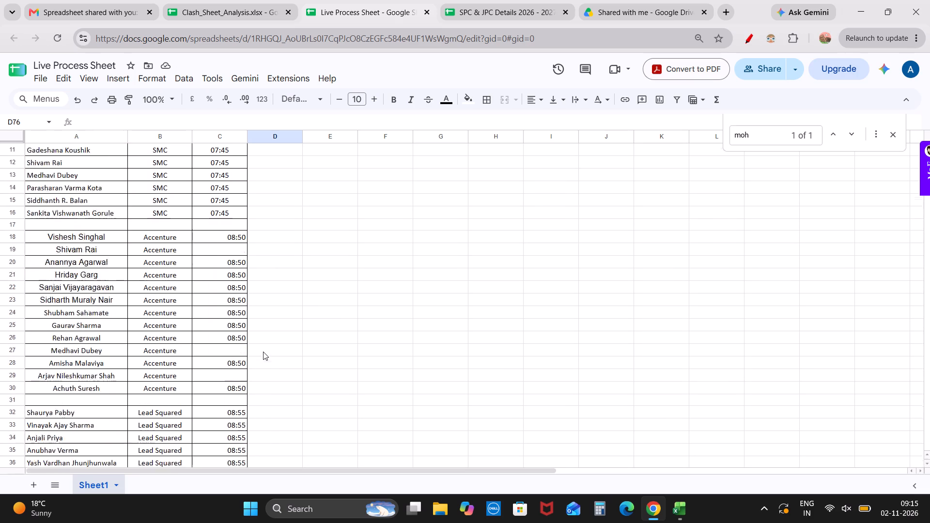
scroll(263, 352, down, 6)
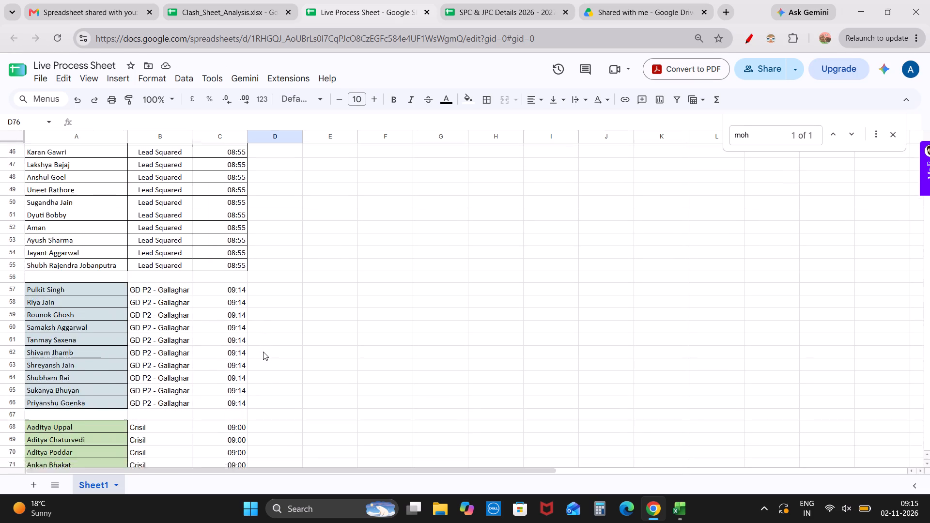
scroll(263, 352, down, 4)
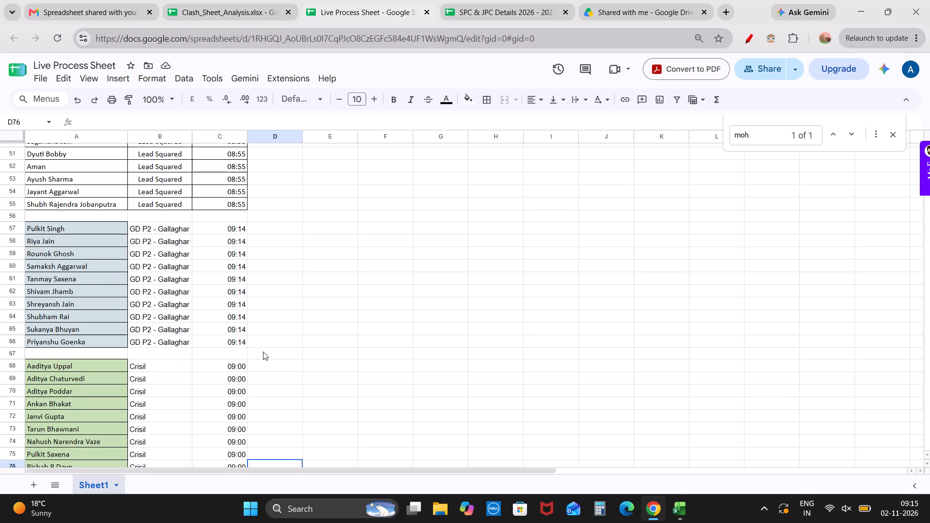
Centre-align the Crisil company and out time cells B68:C80 horizontally.
scroll(263, 352, down, 2)
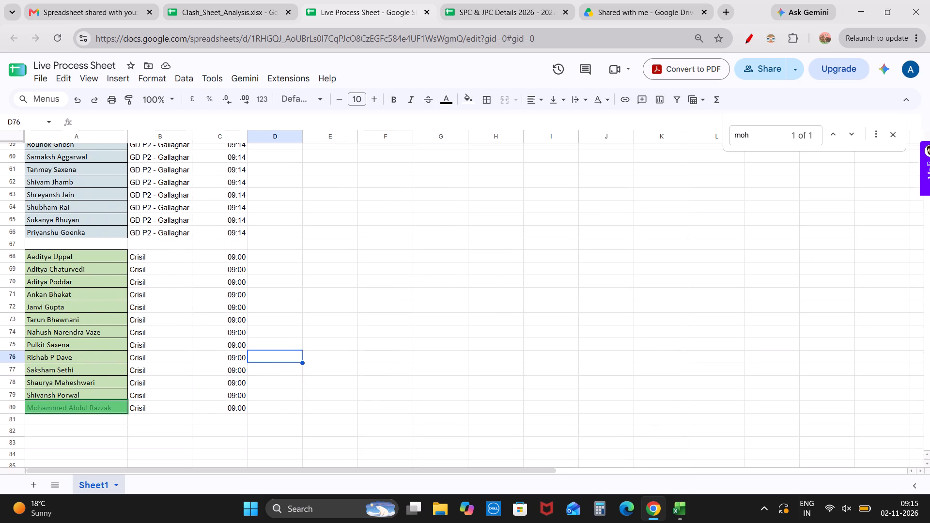
drag(154, 255, 244, 390)
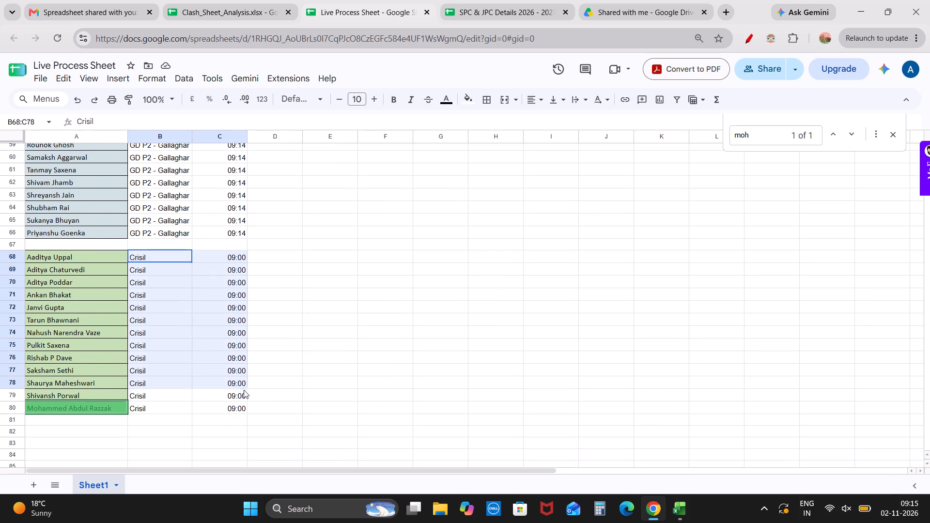
drag(244, 390, 244, 405)
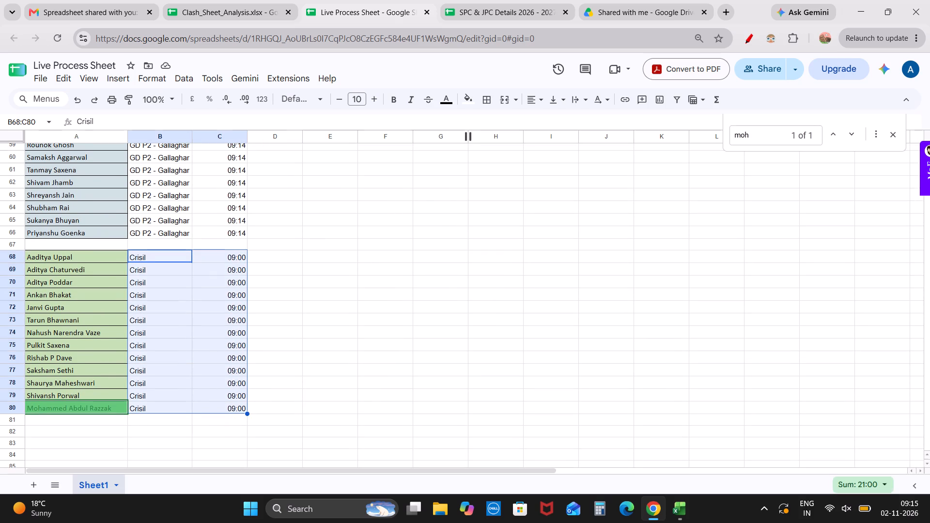
click(535, 101)
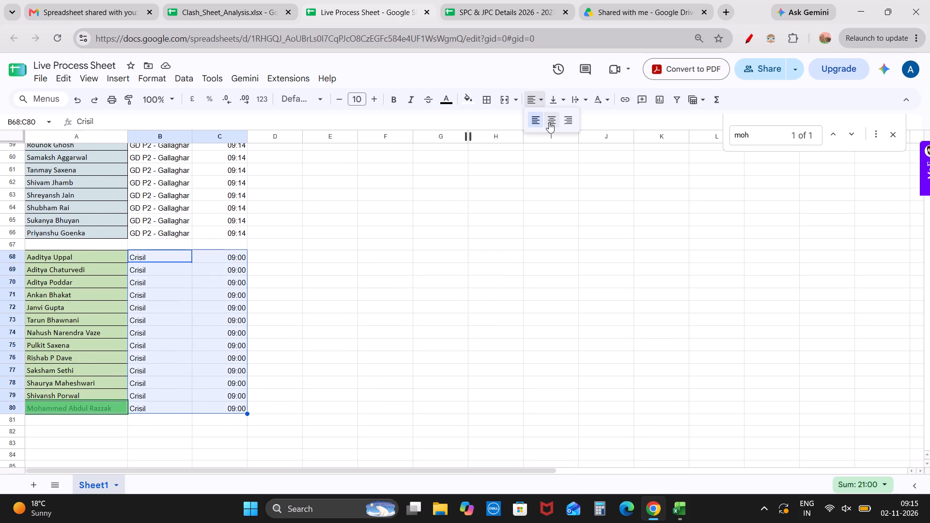
click(549, 122)
Centre-align the Gallaghar company and out time cells B57:C66 horizontally.
scroll(295, 270, up, 2)
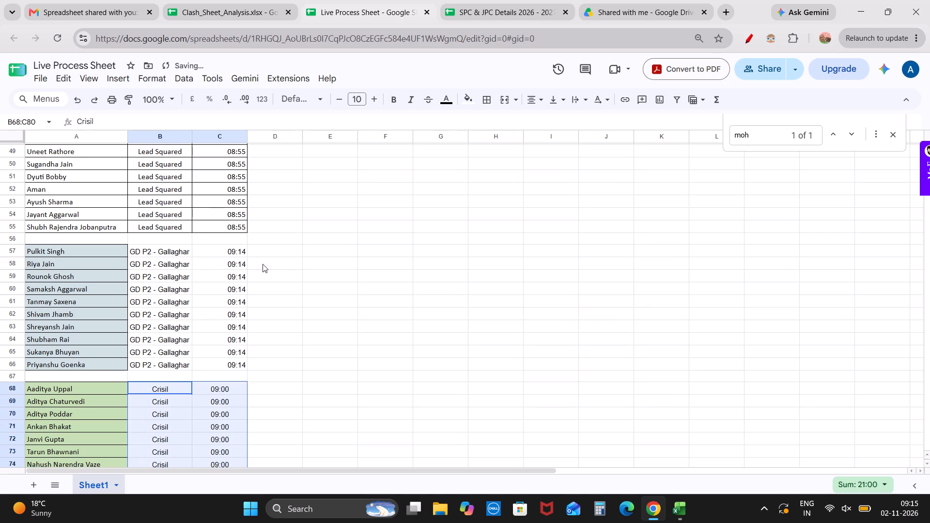
drag(172, 255, 182, 259)
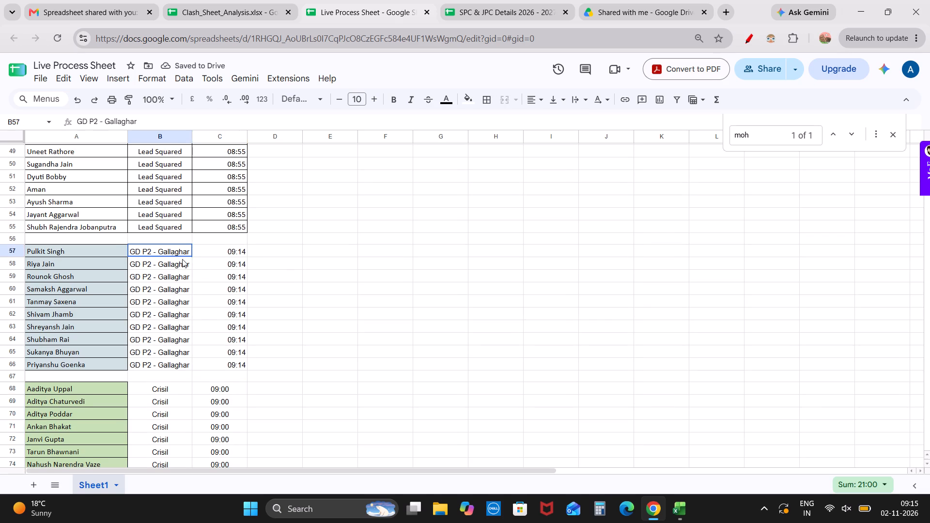
drag(182, 259, 235, 360)
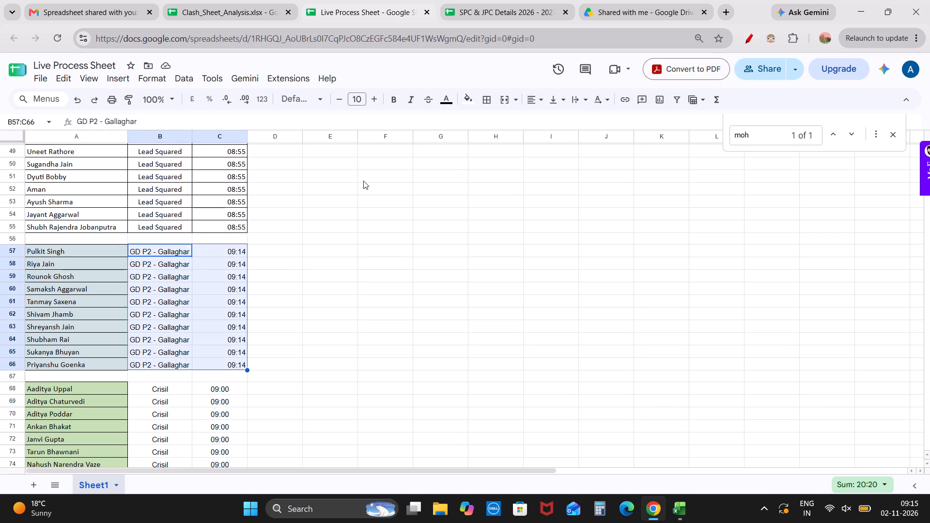
click(532, 102)
click(547, 119)
Centre-align the company and out time cells of the Accenture and Lead Squared blocks, B18:C55.
scroll(376, 200, up, 2)
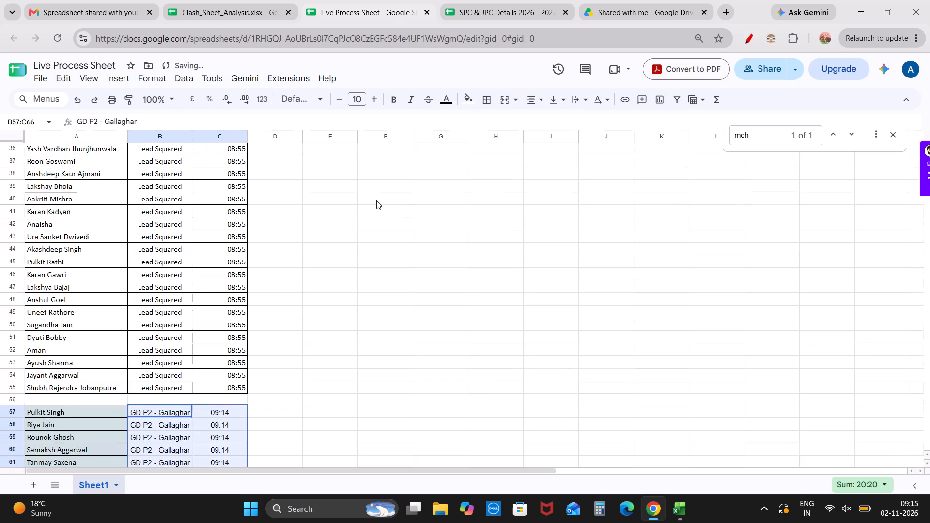
scroll(376, 200, up, 3)
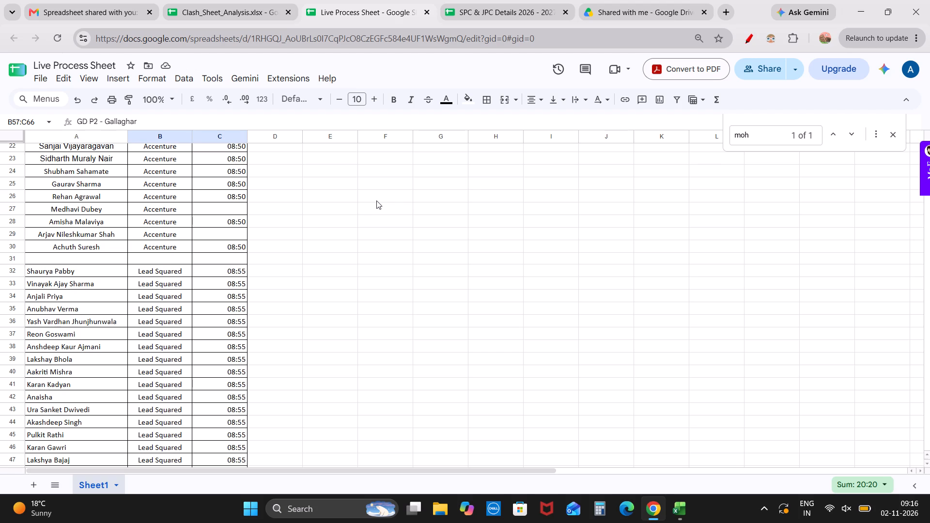
scroll(268, 223, up, 3)
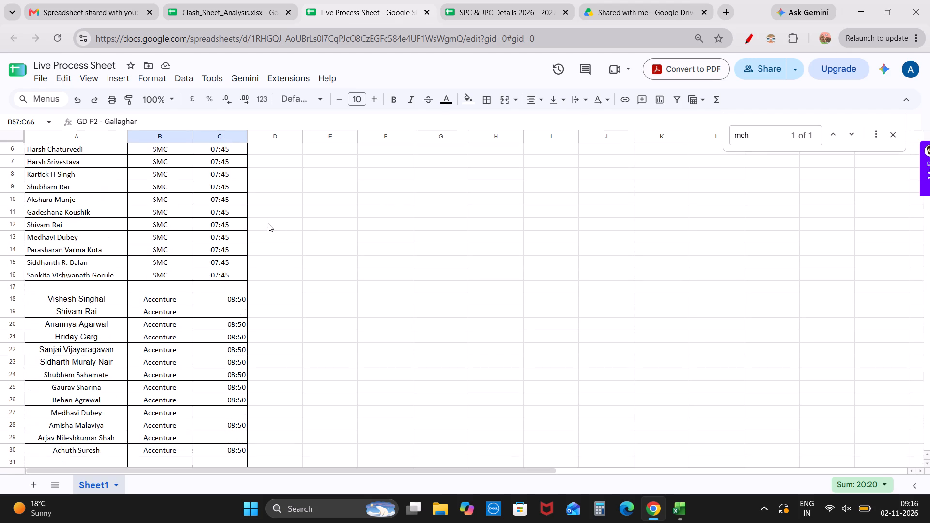
scroll(268, 223, down, 1)
drag(162, 237, 253, 319)
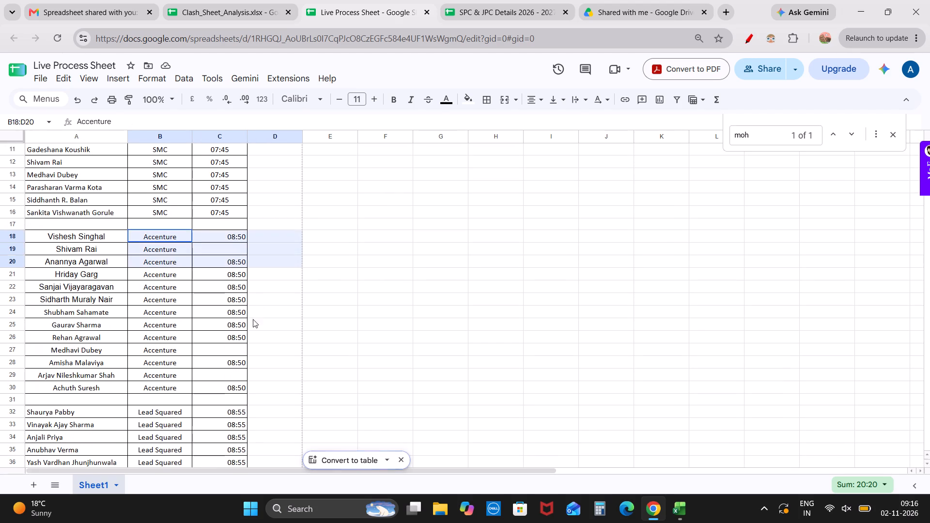
drag(253, 319, 225, 467)
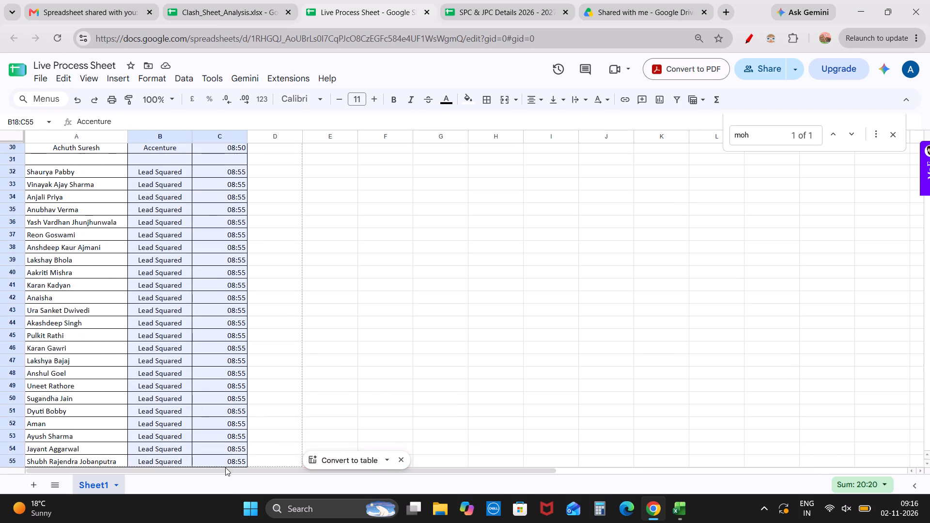
drag(225, 467, 234, 399)
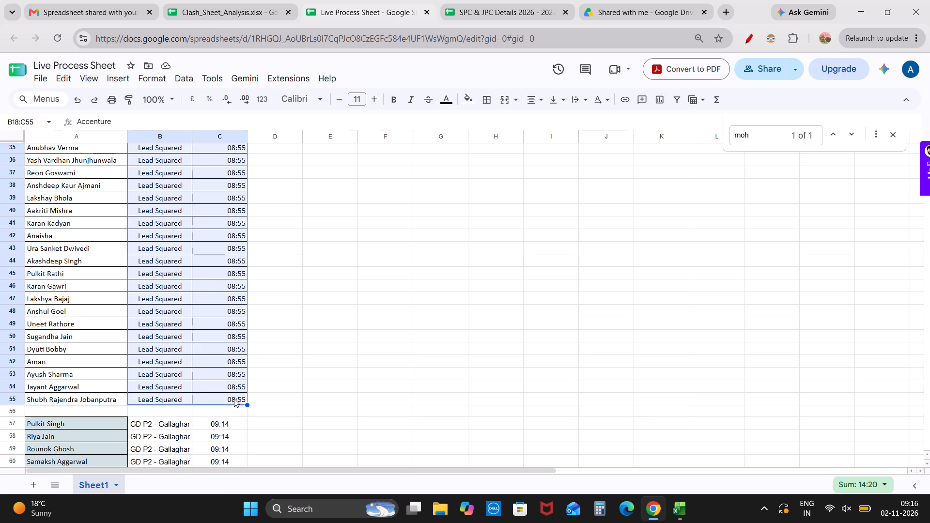
click(535, 104)
click(554, 121)
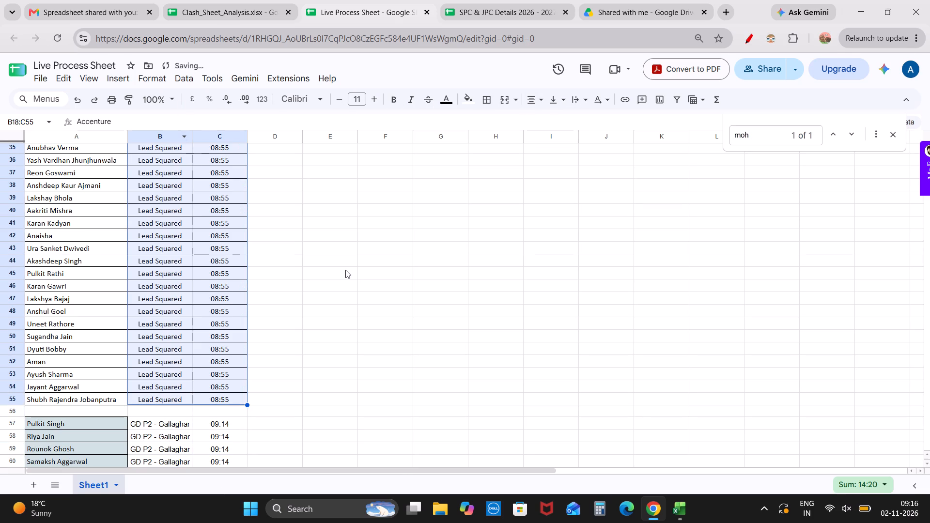
click(345, 270)
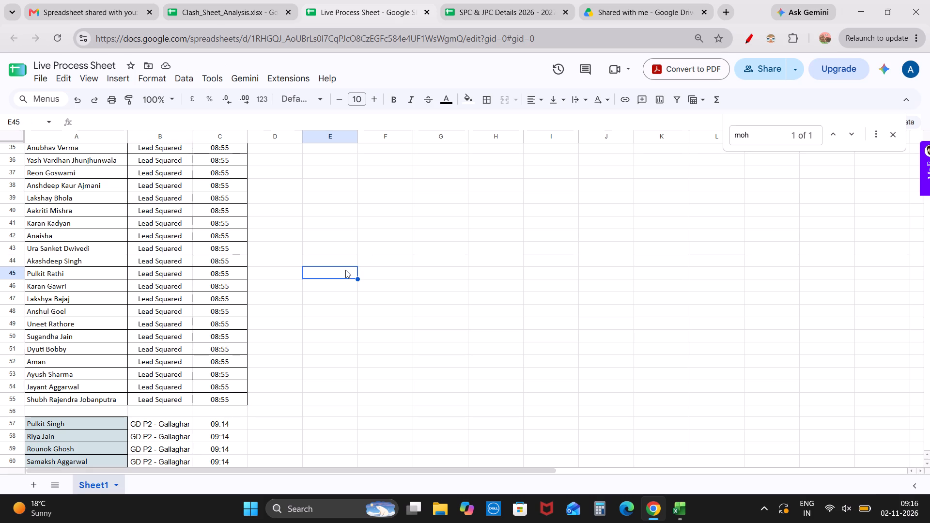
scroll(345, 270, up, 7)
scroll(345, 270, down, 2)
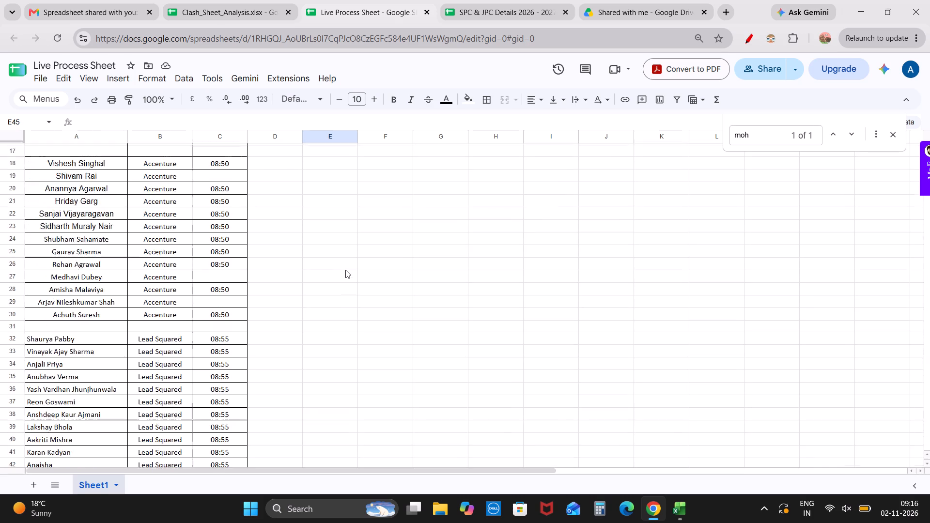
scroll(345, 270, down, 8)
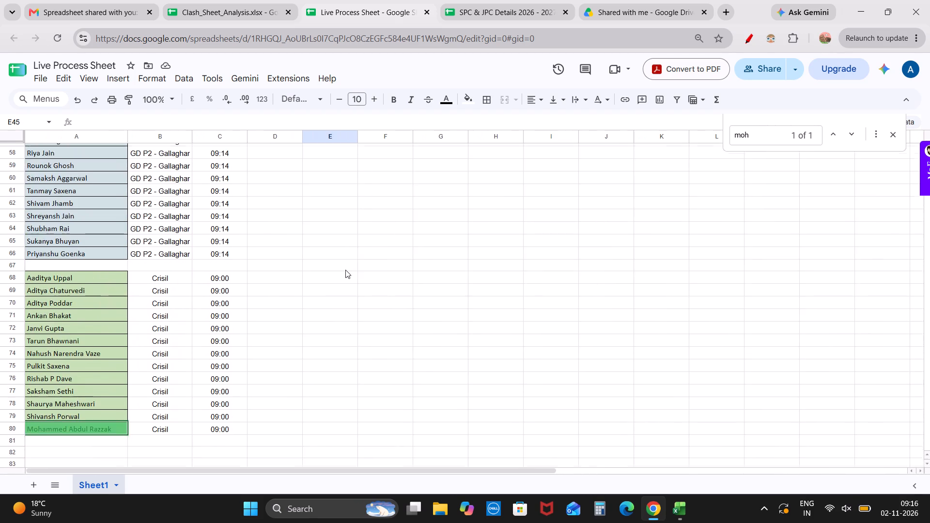
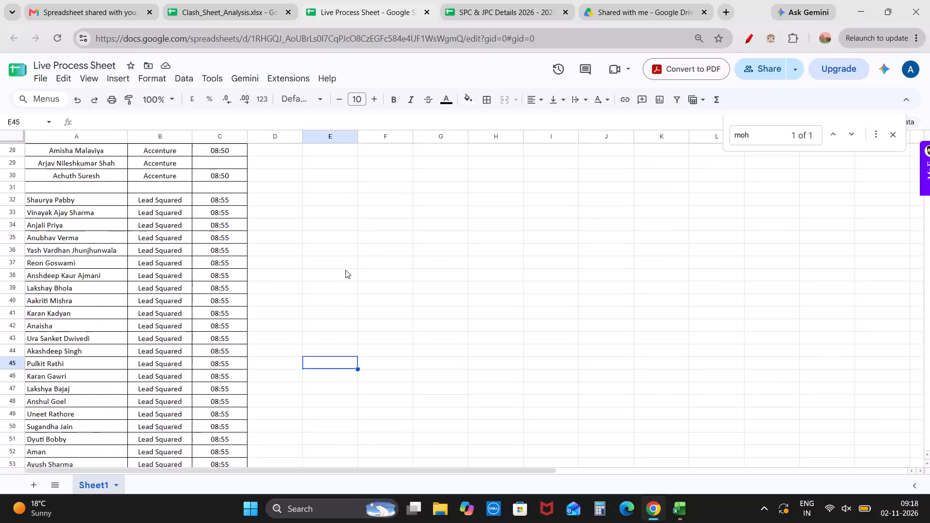
Review the alignment and formatting of all candidate blocks from the header row down to the Crisil entries.
scroll(345, 270, up, 4)
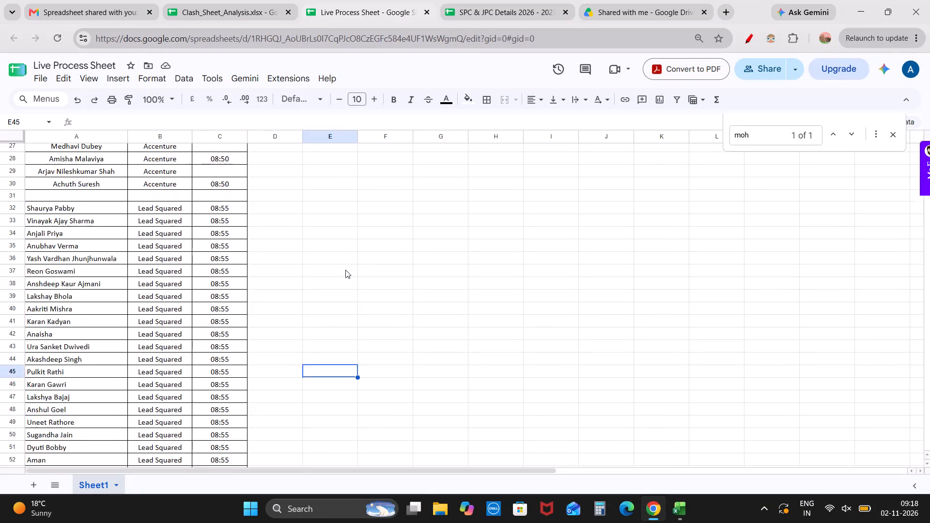
scroll(345, 270, down, 1)
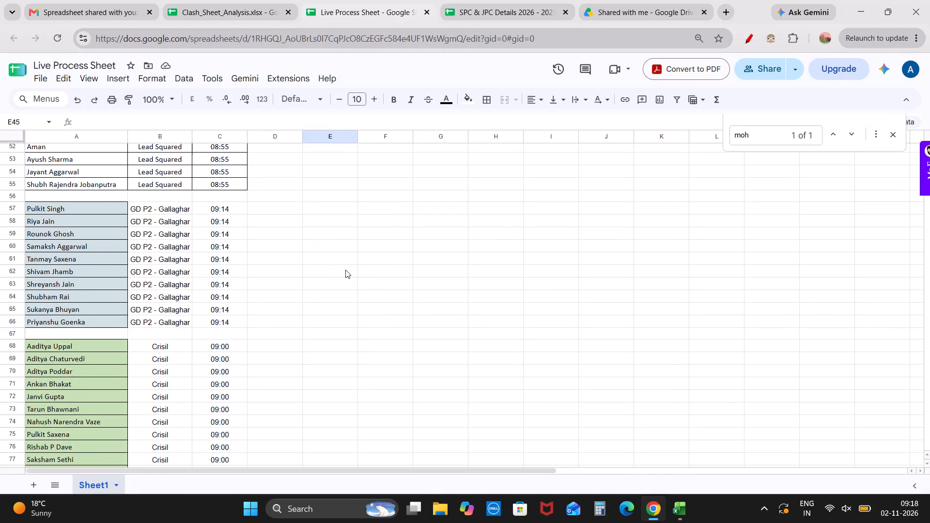
scroll(345, 270, up, 4)
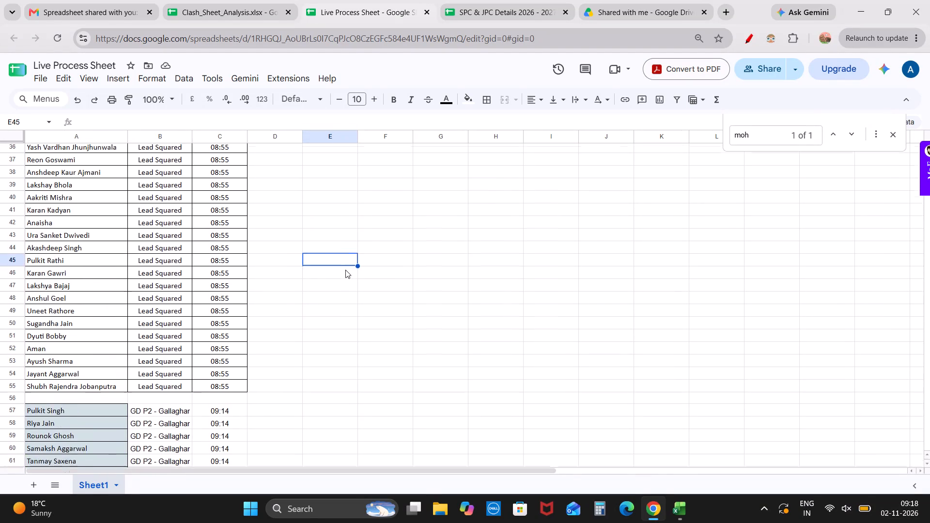
scroll(345, 270, up, 5)
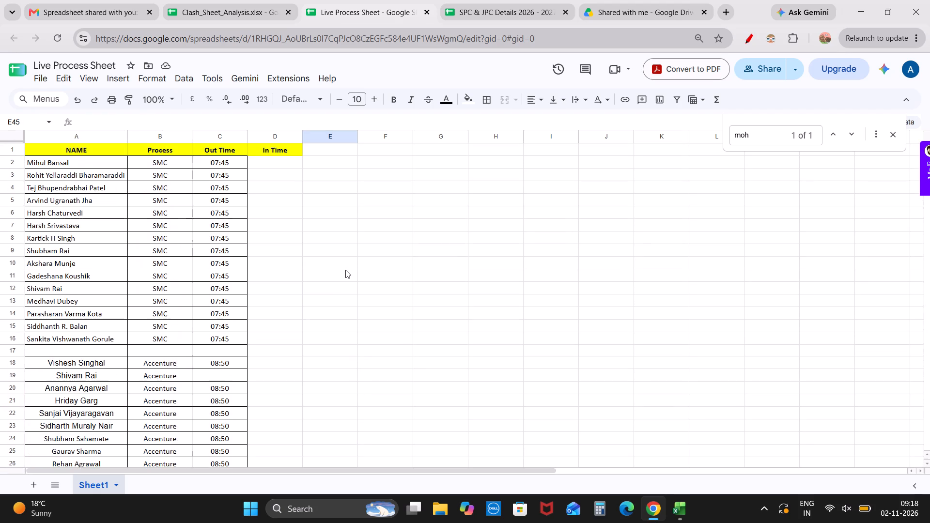
scroll(345, 270, up, 1)
scroll(345, 270, down, 1)
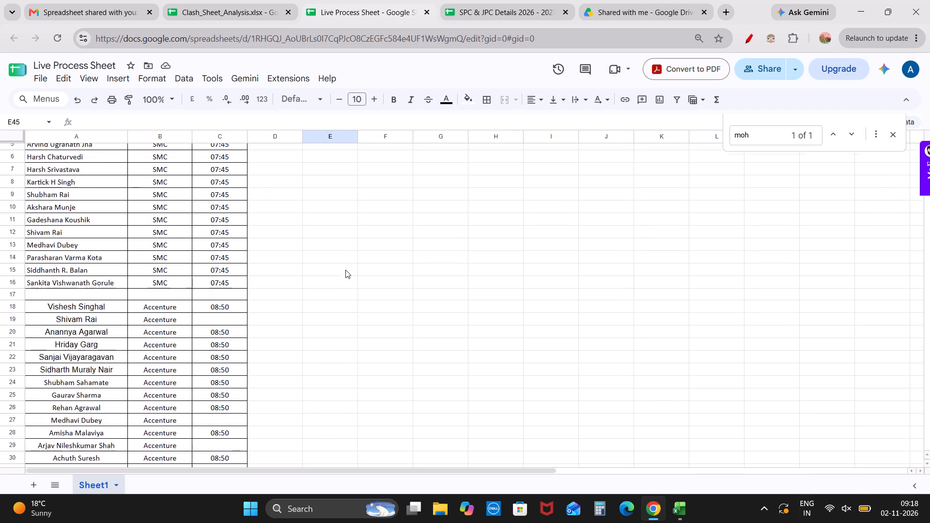
scroll(345, 270, down, 2)
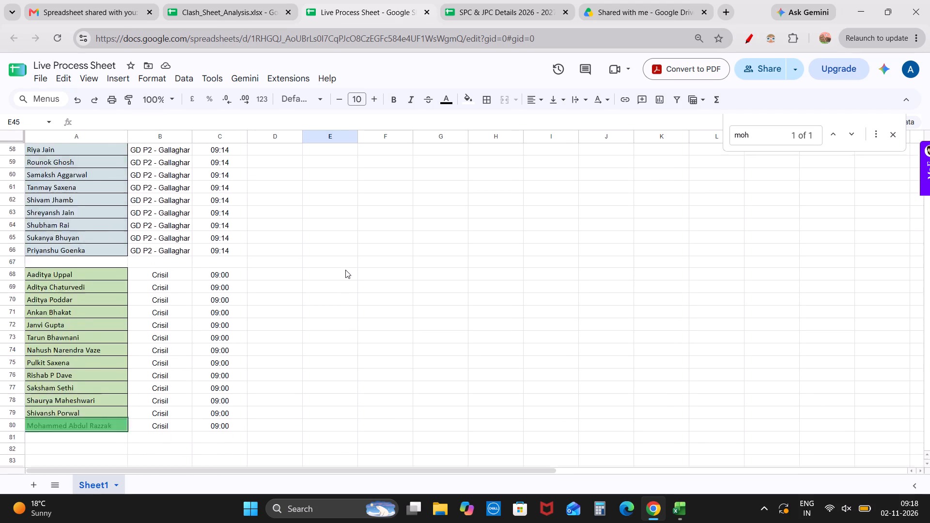
scroll(345, 270, down, 2)
scroll(345, 270, right, 1)
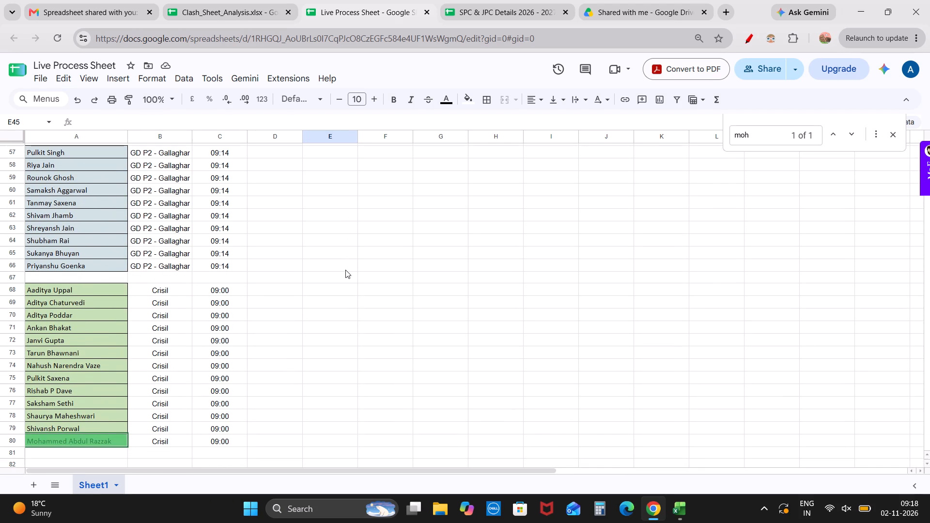
scroll(345, 270, up, 1)
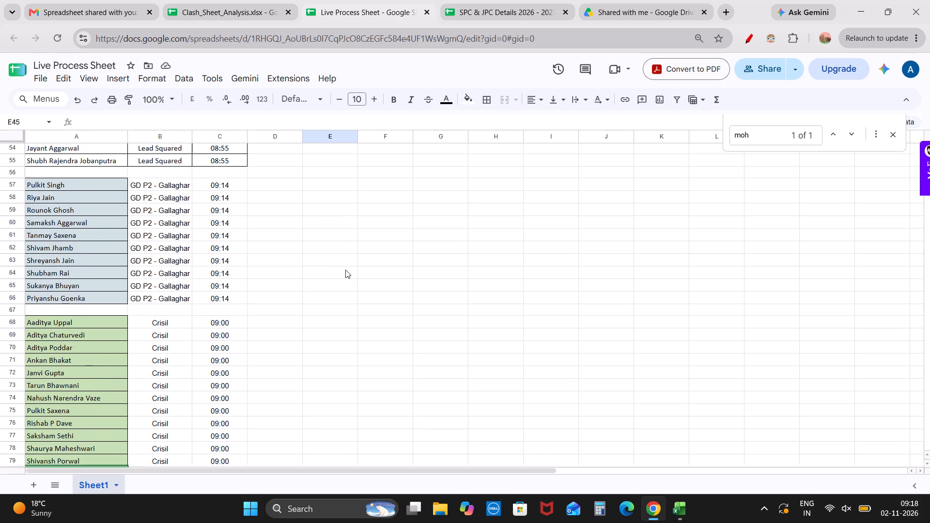
scroll(345, 270, up, 1)
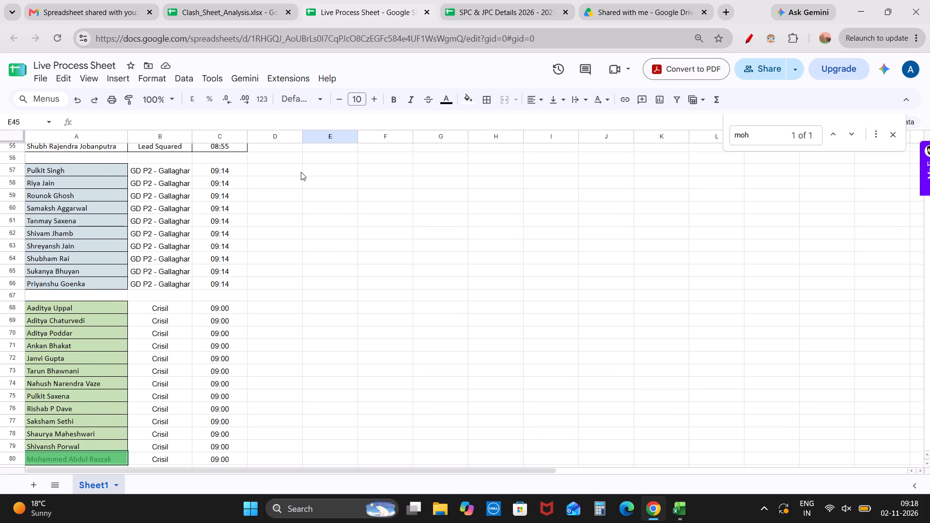
scroll(301, 172, up, 7)
scroll(301, 172, down, 2)
scroll(301, 172, up, 2)
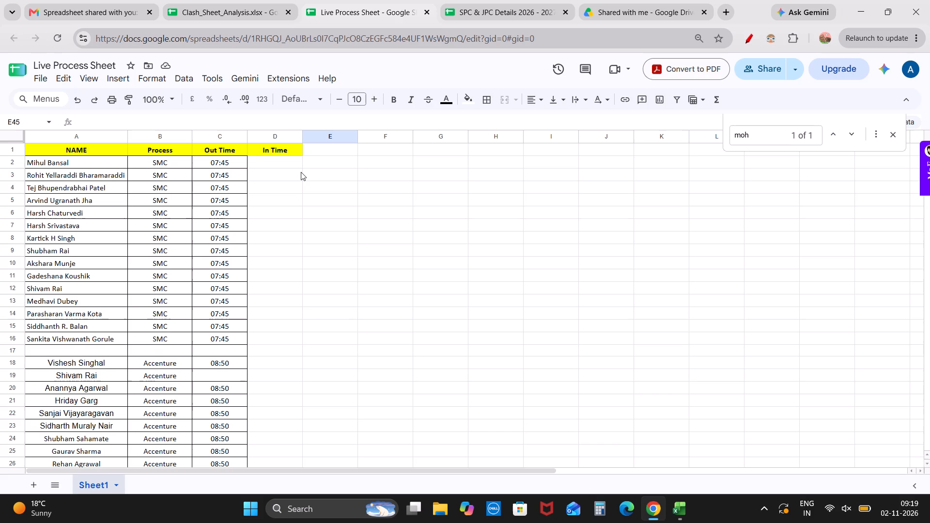
Rename the header in C1 as "Out Time - Audi" and the header in D1 as "In Time - Audi".
double_click(234, 150)
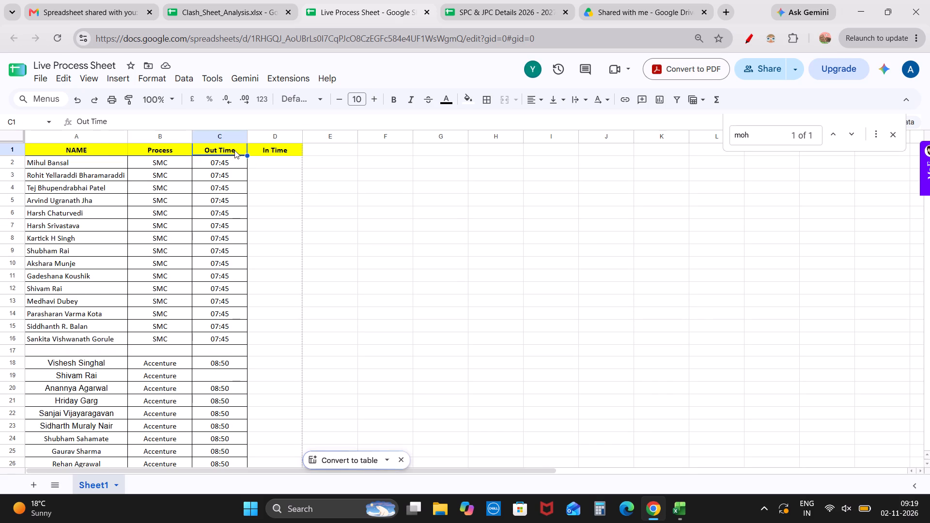
key(space)
text(-)
key(space)
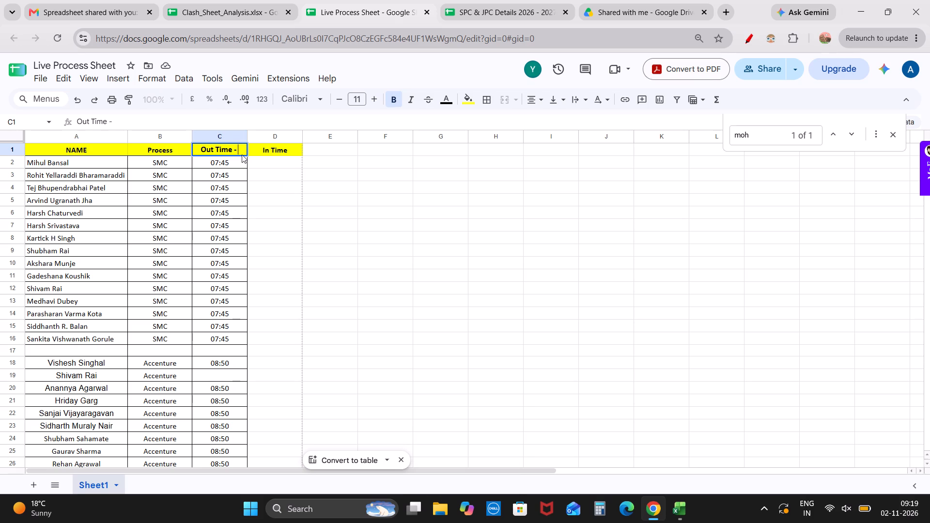
text(Audi)
double_click(290, 148)
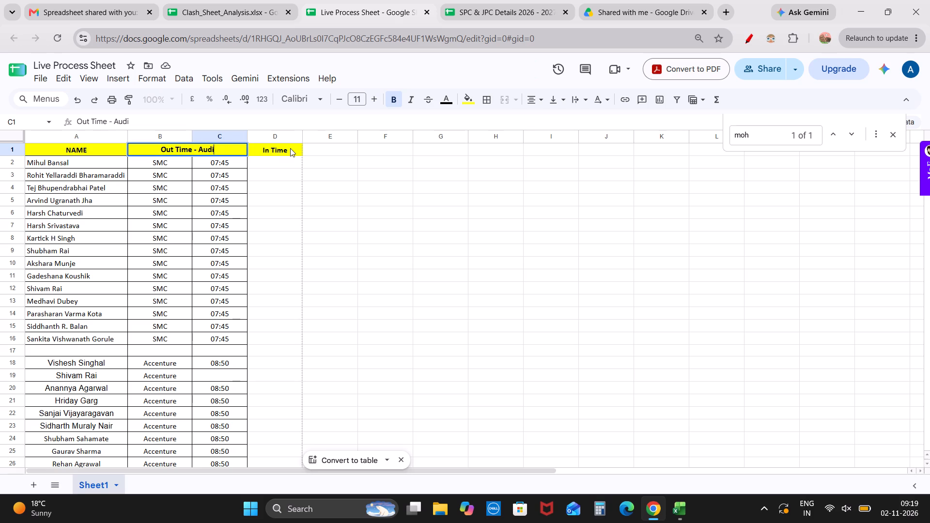
key(space)
text(- Audi)
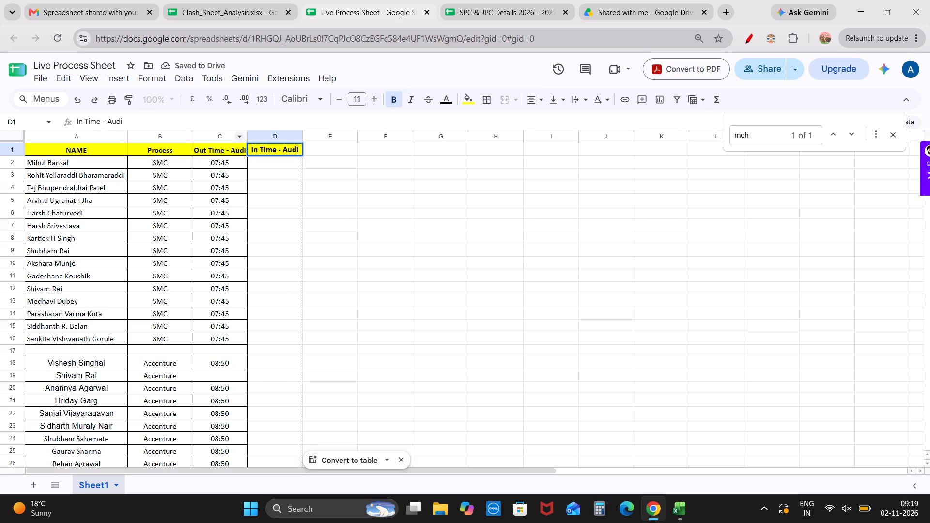
Auto-fit the width of column C to its header text.
double_click(247, 132)
click(341, 165)
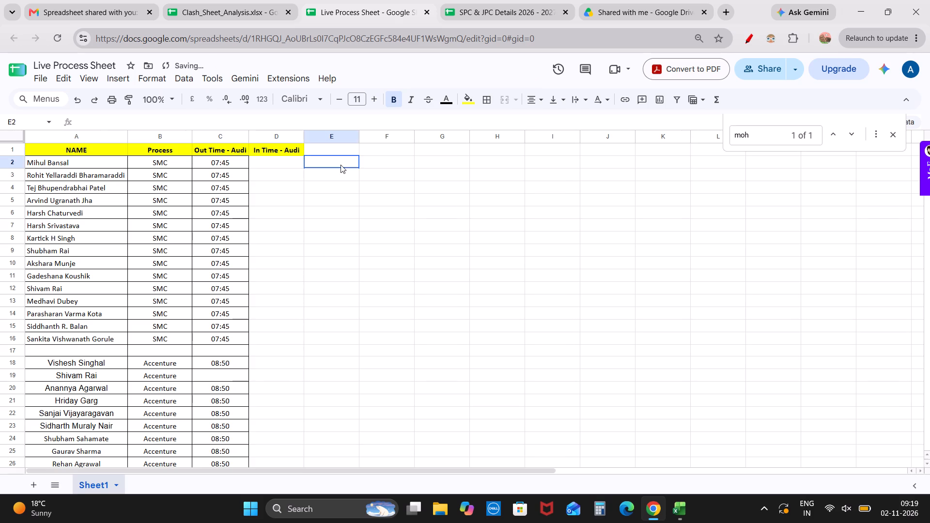
scroll(262, 197, up, 1)
click(306, 241)
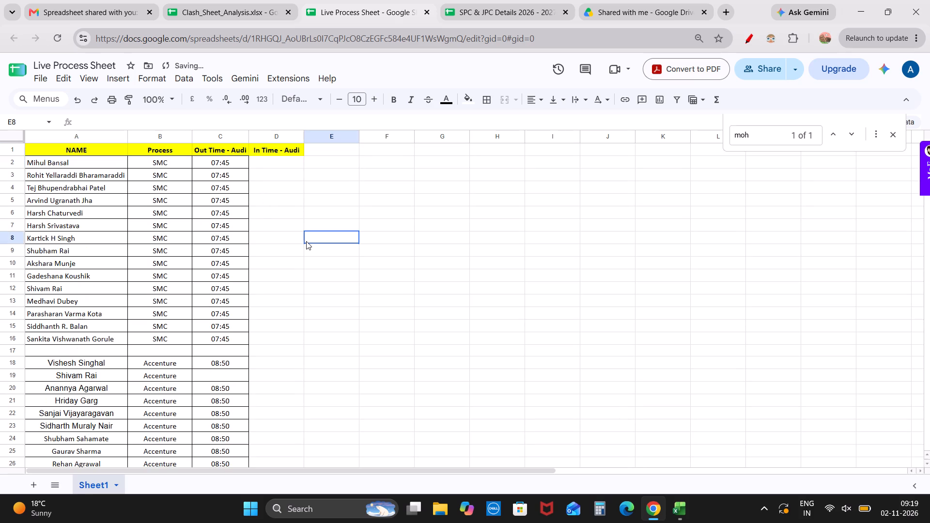
Apply all borders to the Gallaghar and Crisil blocks, cells A57:C80.
scroll(306, 241, down, 7)
scroll(306, 241, up, 3)
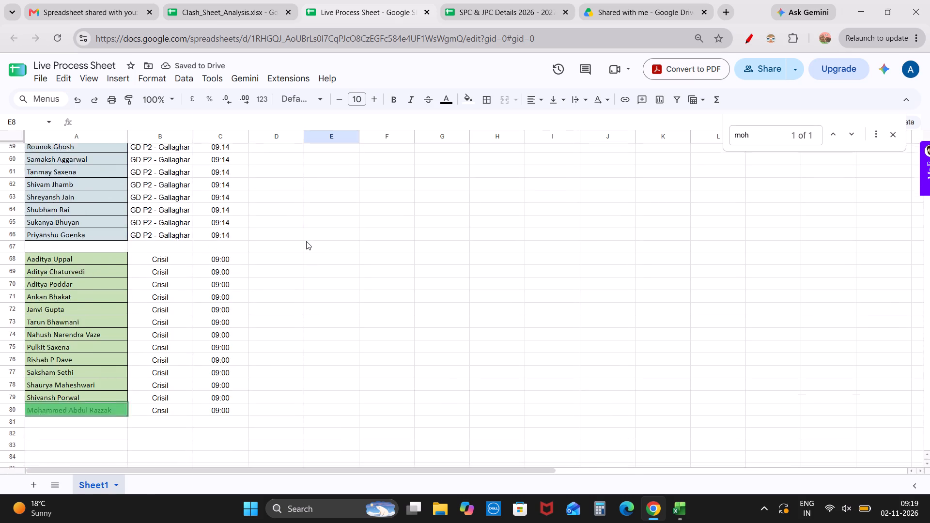
scroll(306, 241, up, 7)
scroll(306, 241, down, 4)
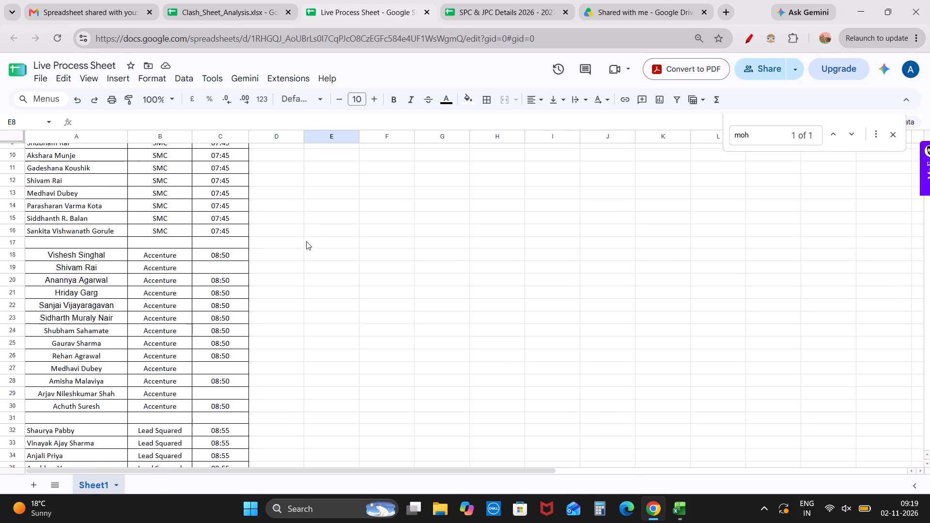
scroll(306, 241, down, 5)
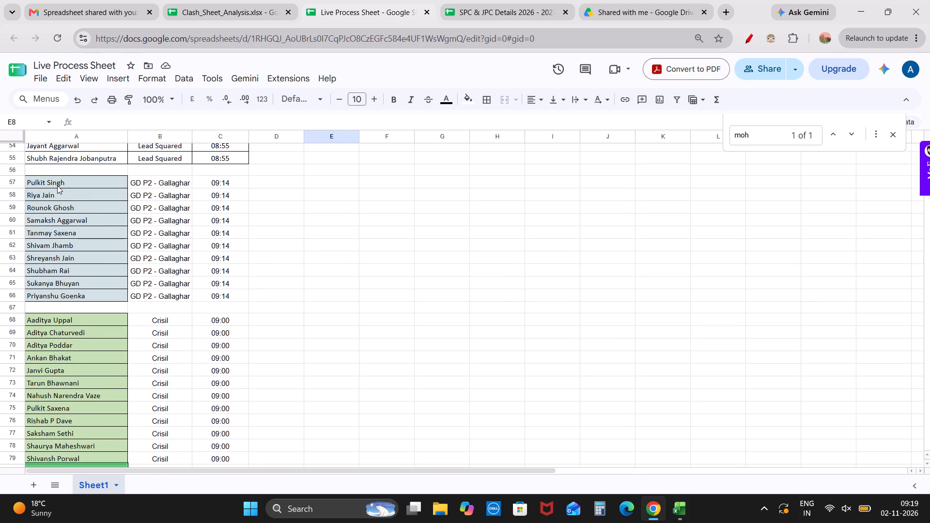
drag(57, 185, 212, 406)
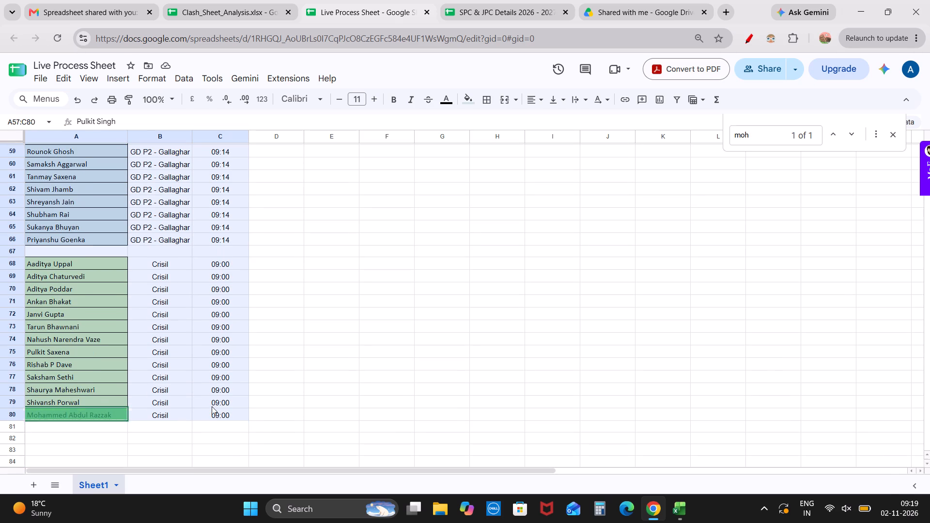
drag(212, 406, 217, 413)
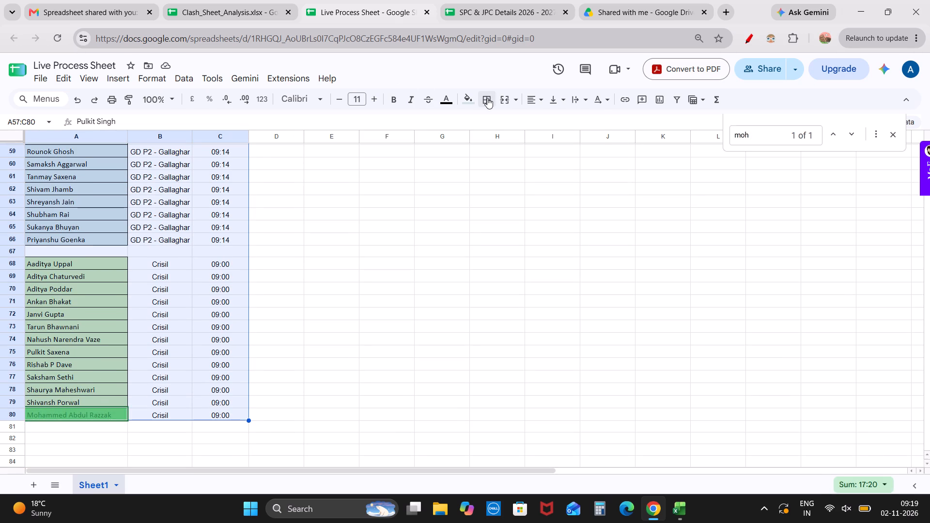
click(487, 98)
click(490, 119)
click(370, 259)
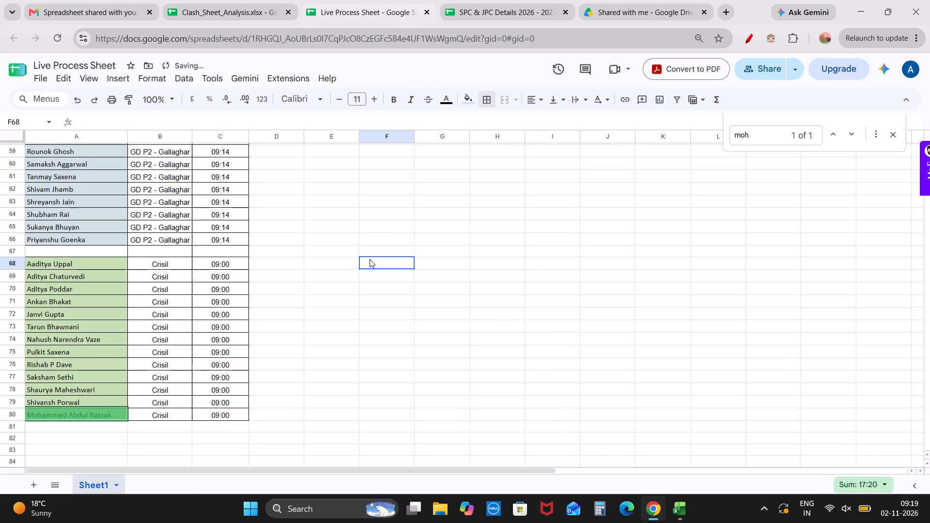
scroll(370, 259, up, 9)
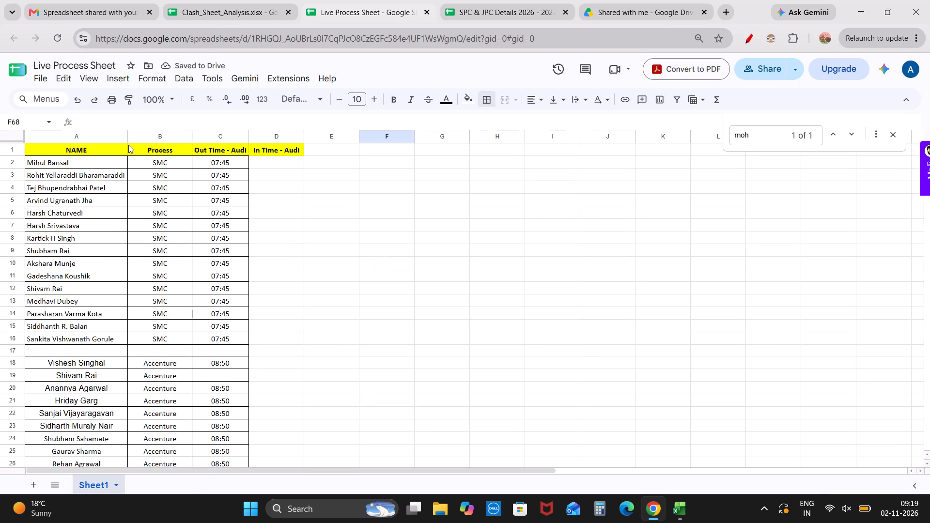
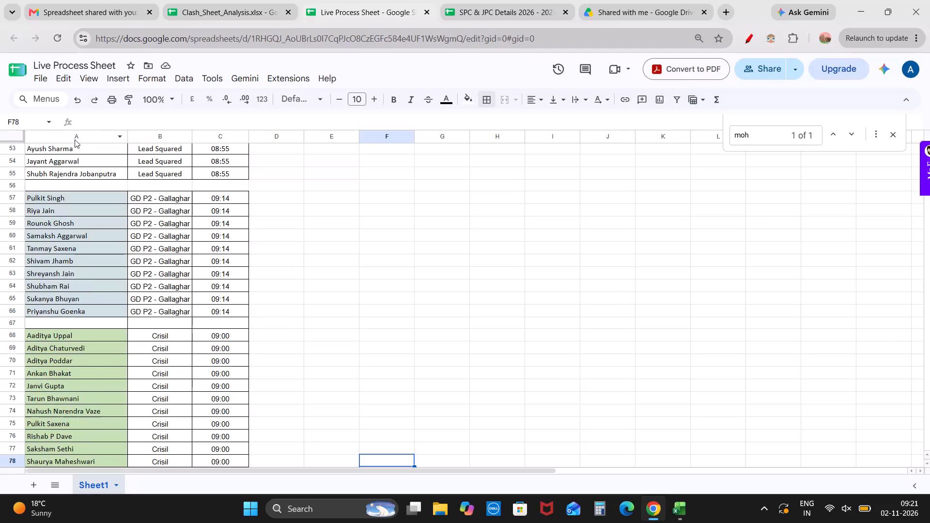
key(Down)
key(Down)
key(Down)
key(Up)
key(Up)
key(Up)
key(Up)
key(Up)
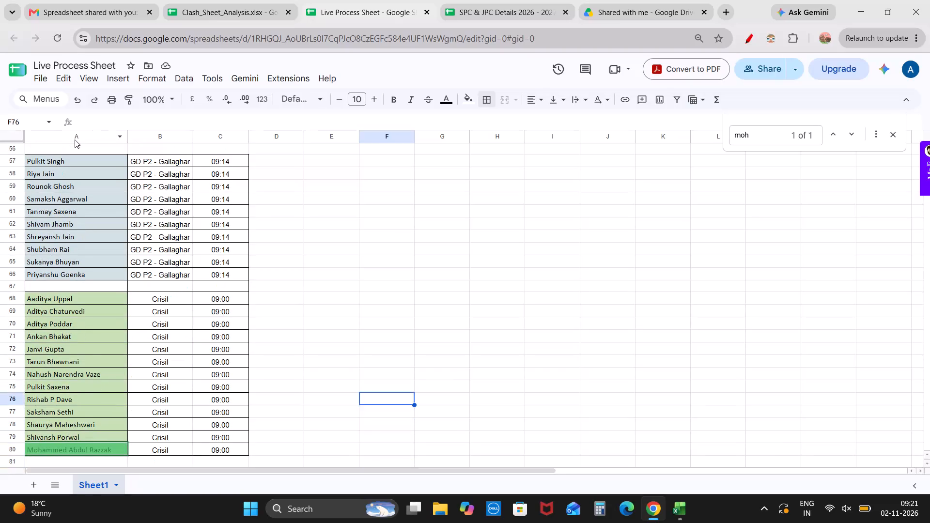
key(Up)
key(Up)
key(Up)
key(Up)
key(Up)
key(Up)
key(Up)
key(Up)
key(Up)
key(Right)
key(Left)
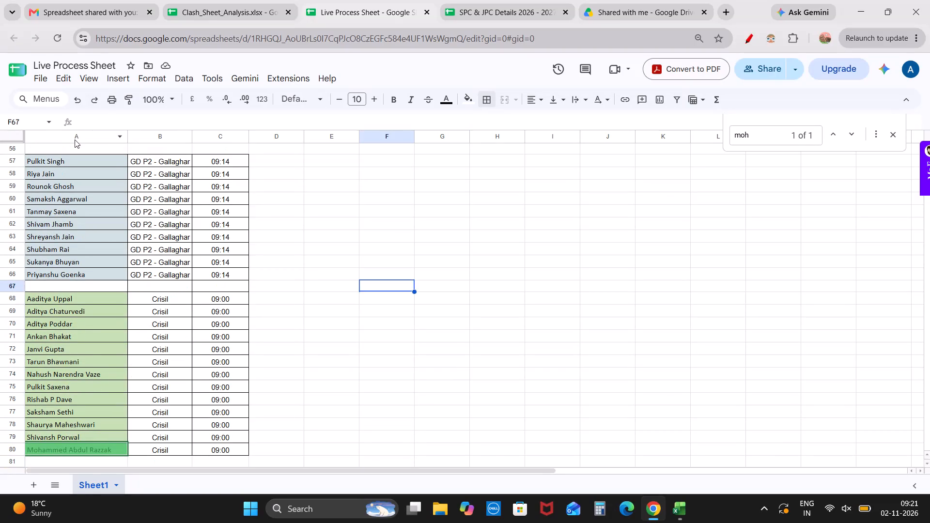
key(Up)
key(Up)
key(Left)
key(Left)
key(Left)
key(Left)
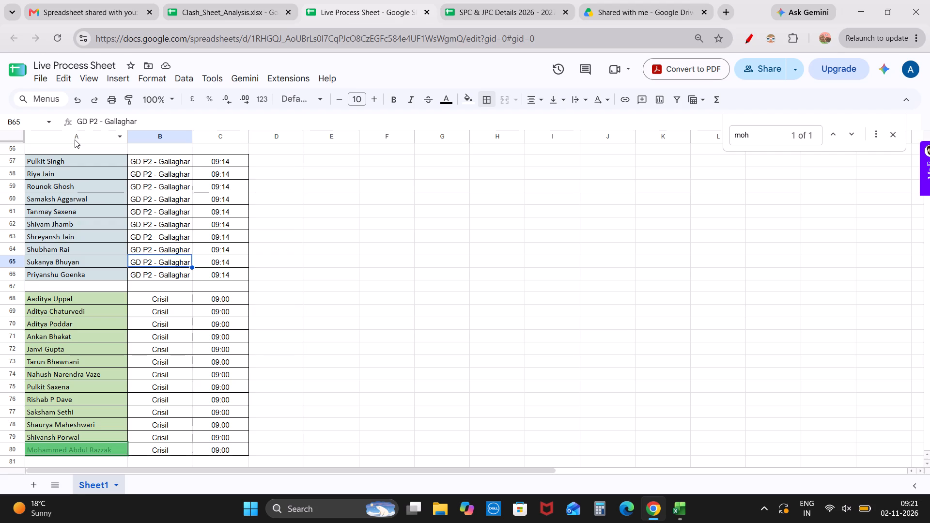
Switch to Clash_Sheet_Analysis and review the GD panel lists on the Gallaghar sheet, from Panel 2 down to Panel 5.
click(184, 0)
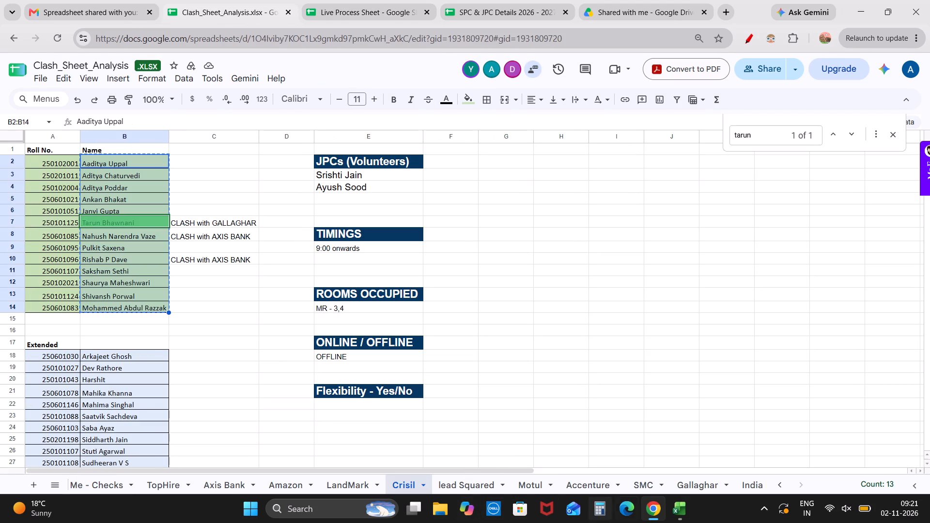
click(708, 492)
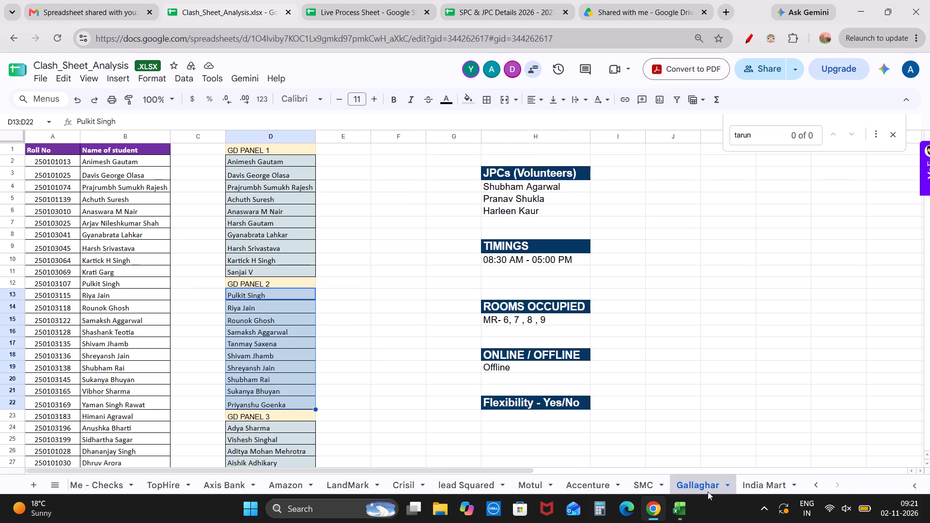
scroll(485, 370, down, 2)
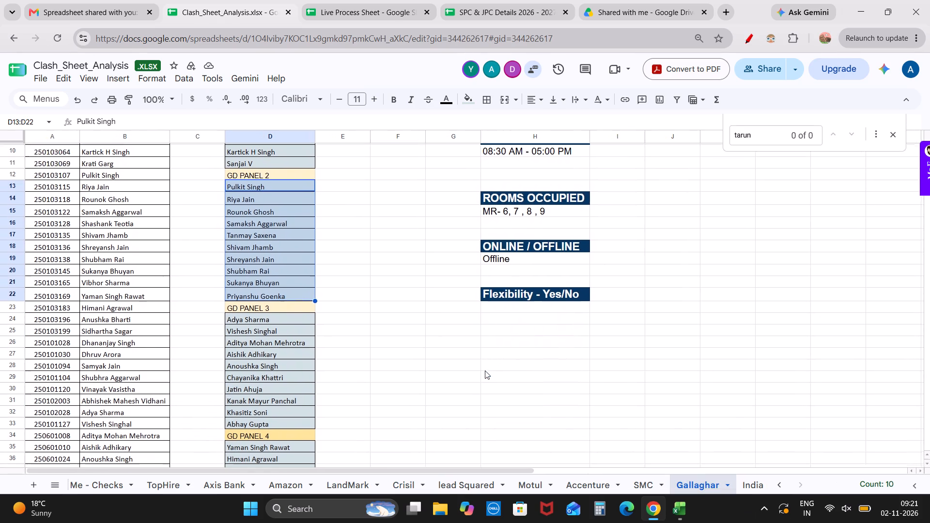
scroll(485, 370, down, 3)
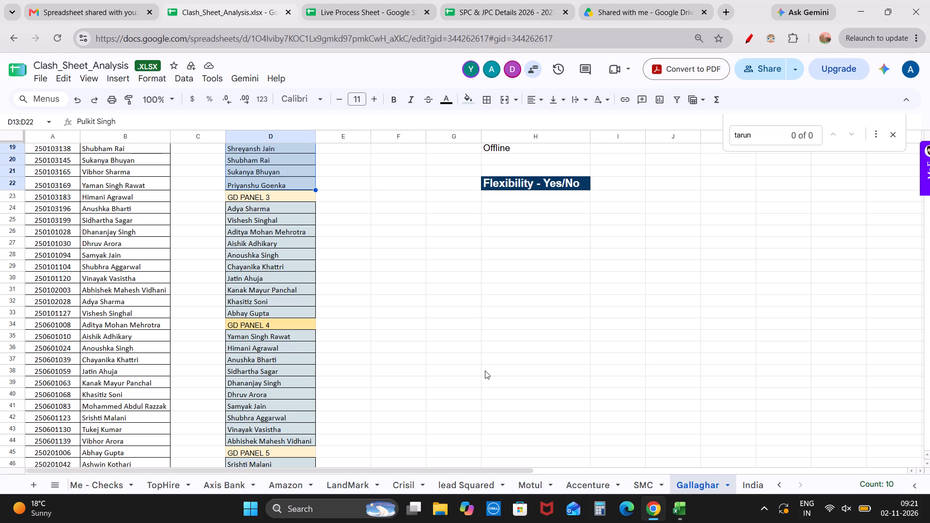
Switch back to the Live Process Sheet and search it for "vis".
click(390, 0)
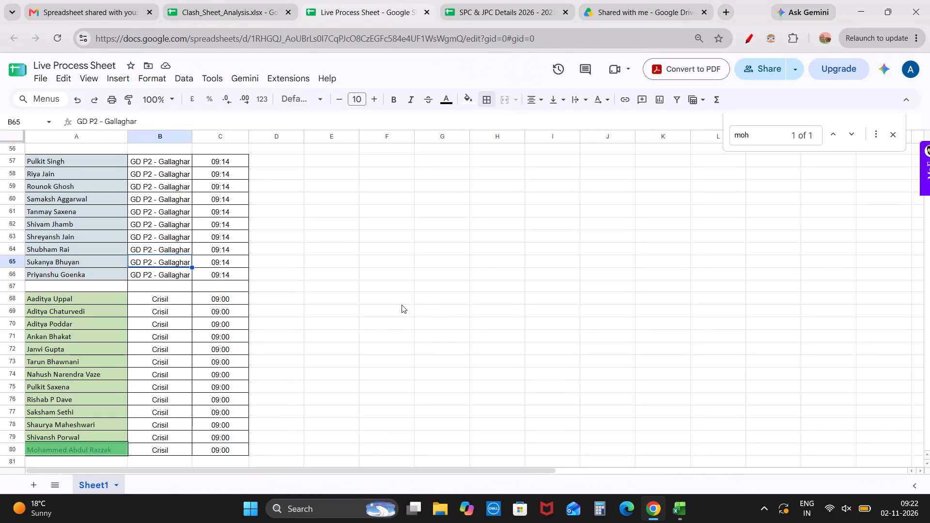
key(ctrl+f)
text(vis)
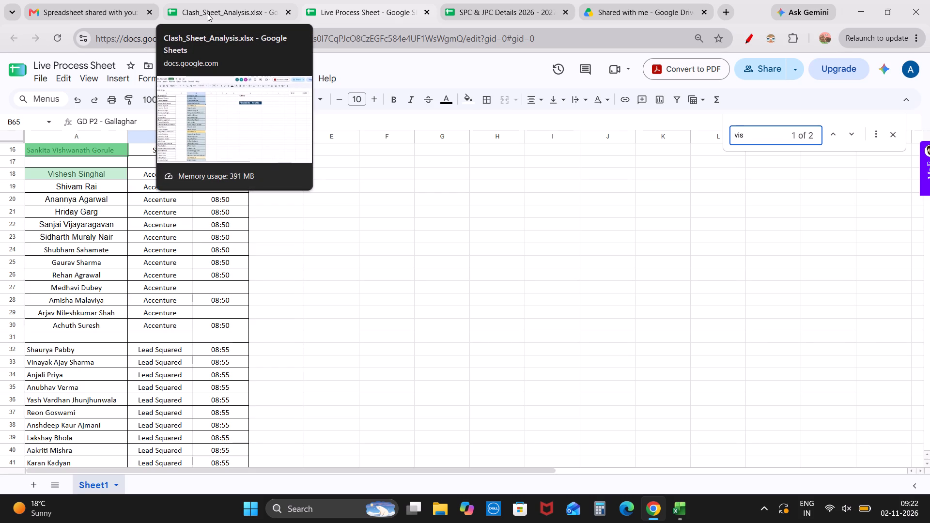
Return to Clash_Sheet_Analysis and open the TopHire sheet.
click(238, 0)
click(167, 183)
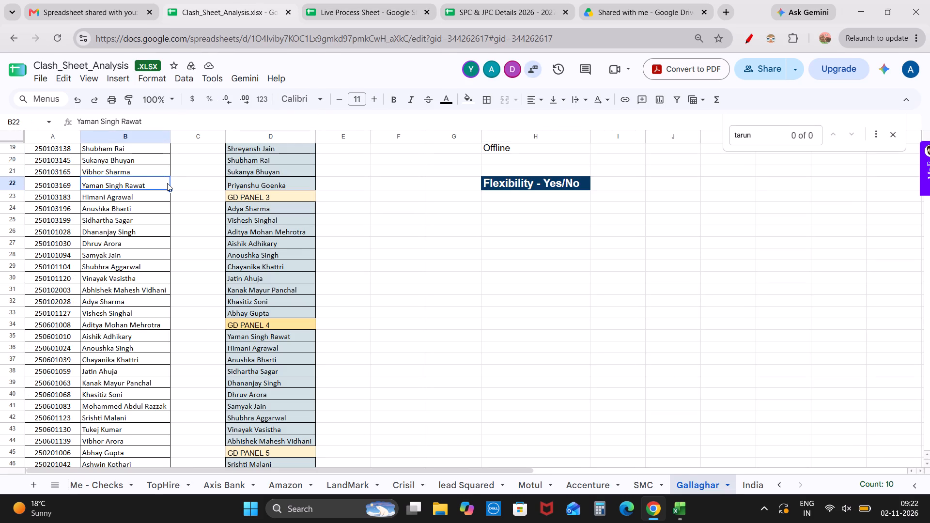
click(156, 488)
click(226, 359)
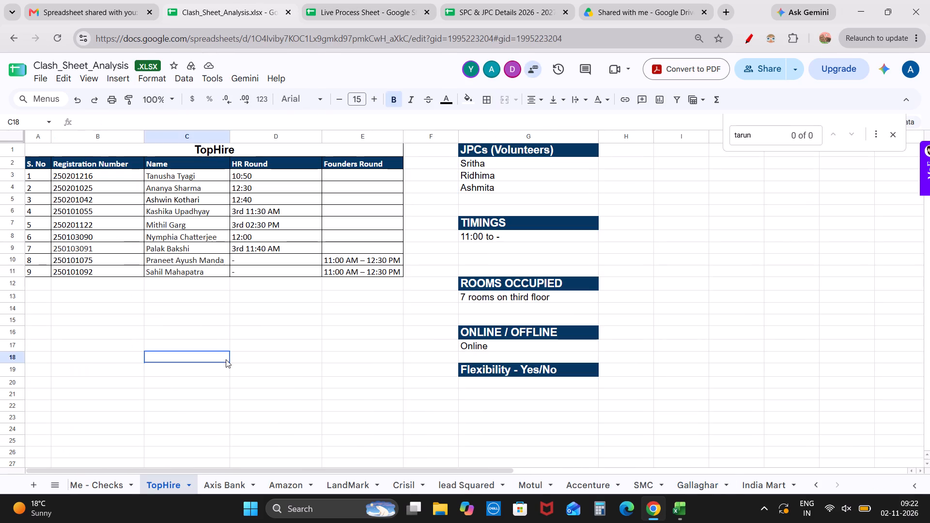
Search all sheets with Find and replace for the TopHire candidate named in C6, and examine that candidate's Master row.
click(193, 215)
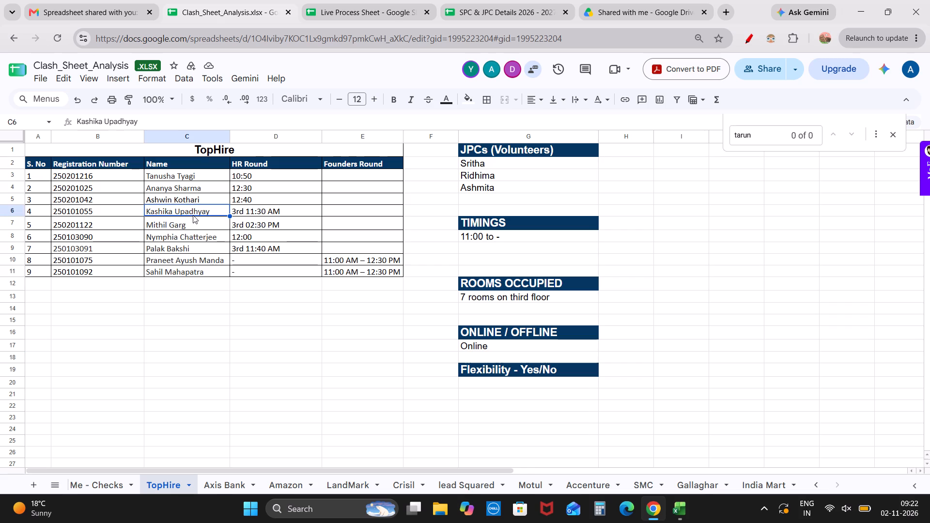
key(ctrl+c)
key(ctrl+f)
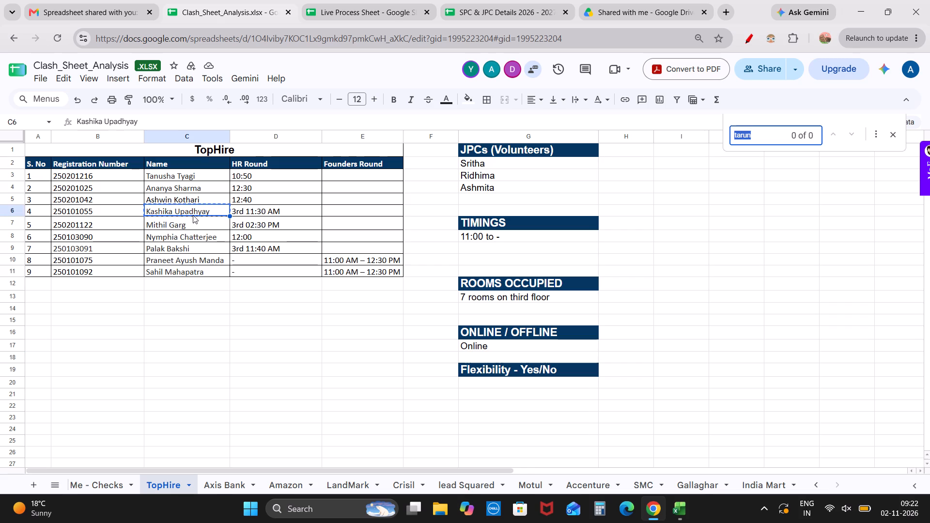
key(ctrl+v)
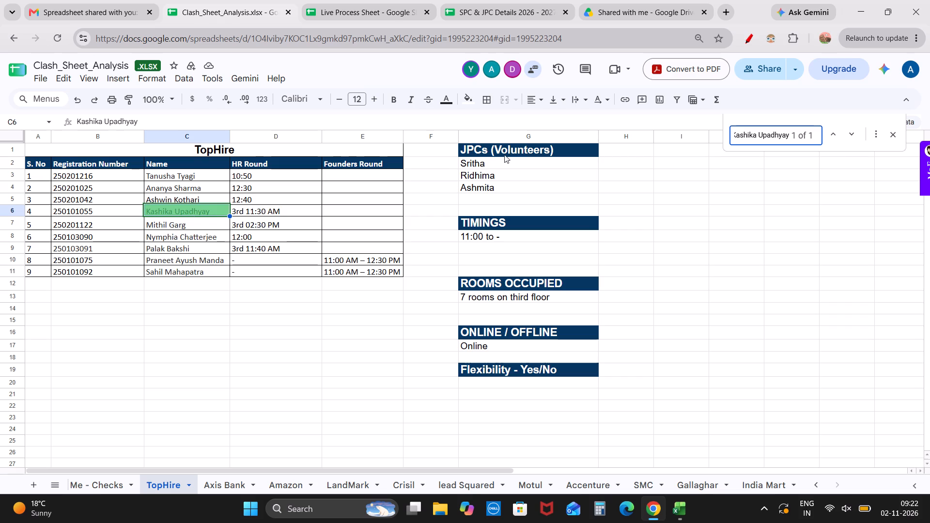
click(870, 140)
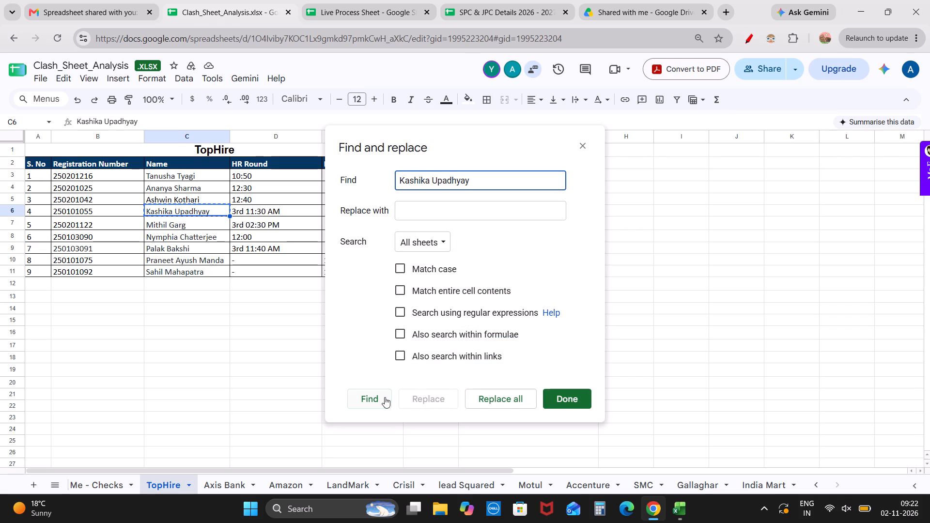
click(385, 397)
click(385, 397)
double_click(385, 397)
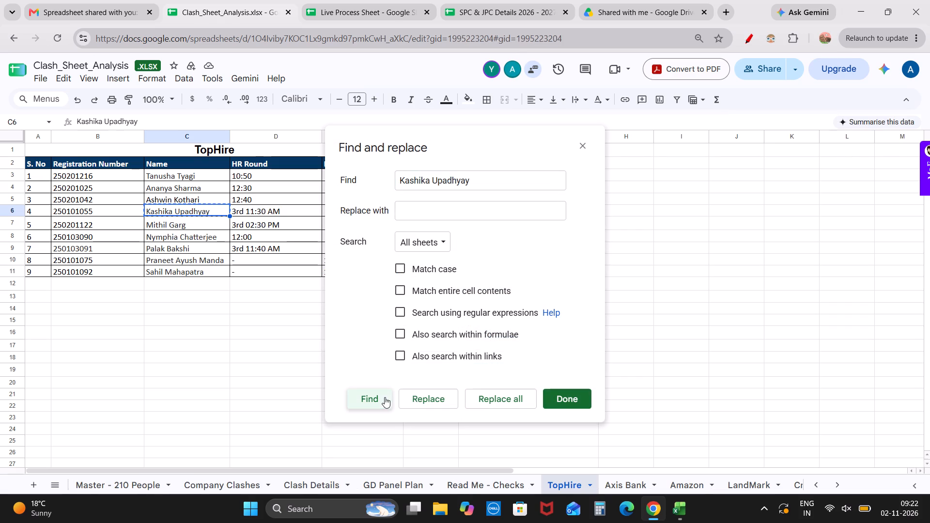
click(491, 181)
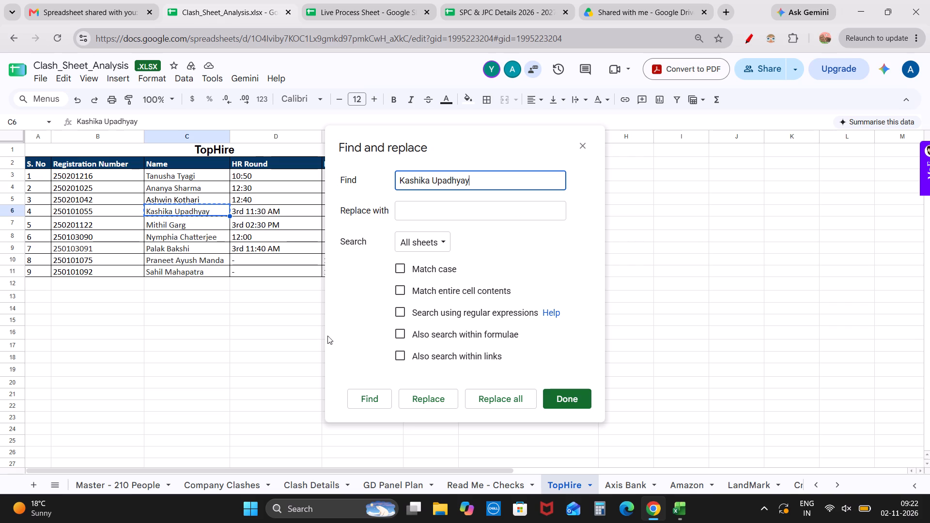
click(438, 248)
click(438, 250)
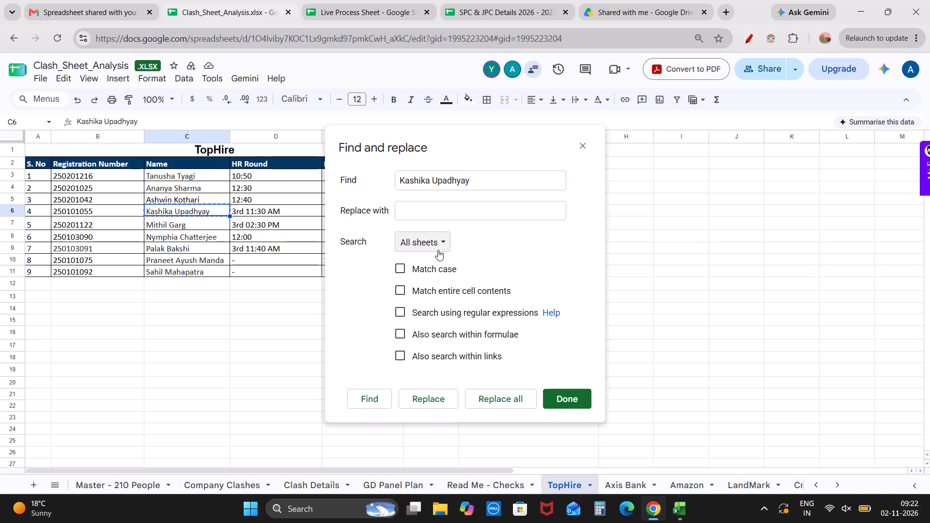
click(350, 402)
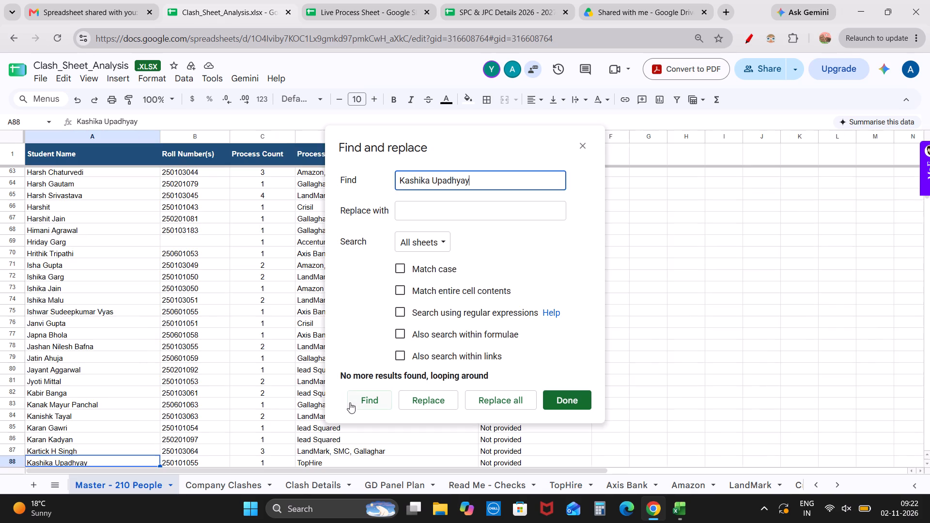
click(350, 402)
click(350, 402)
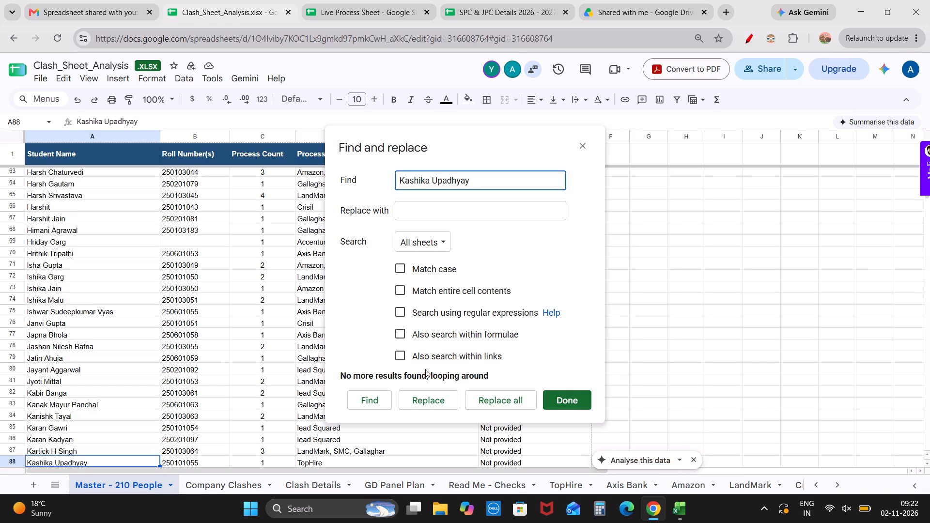
scroll(249, 396, down, 1)
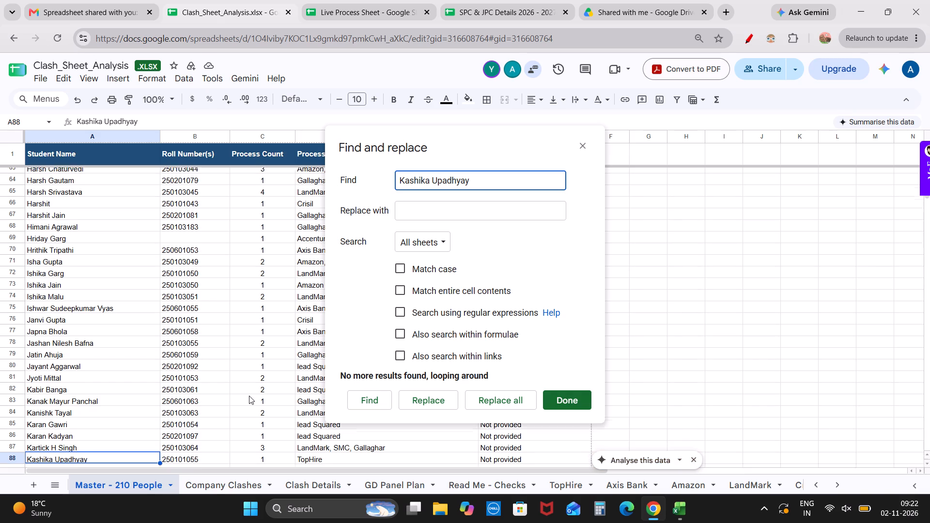
scroll(249, 396, down, 2)
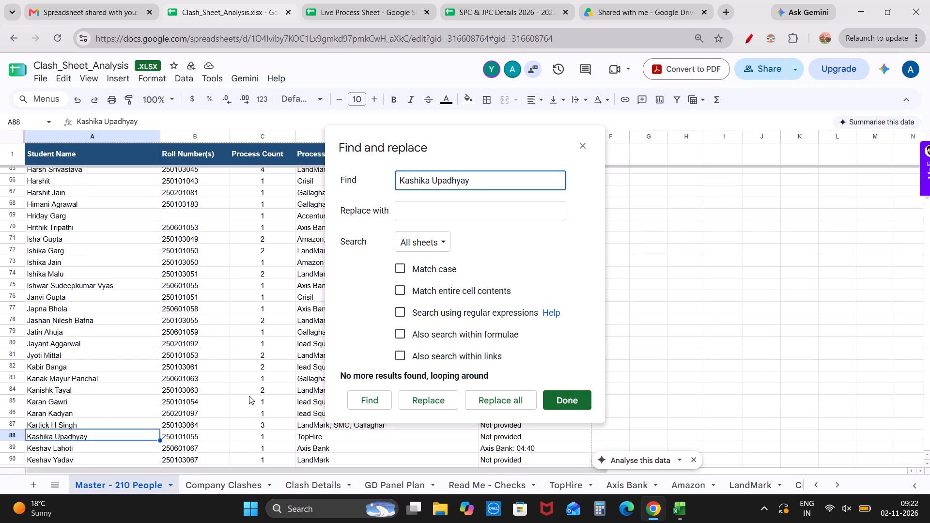
Reopen the TopHire sheet and search all sheets for the candidate named in C7, stepping through matches as far as GD Panel Plan.
click(53, 480)
scroll(103, 405, down, 1)
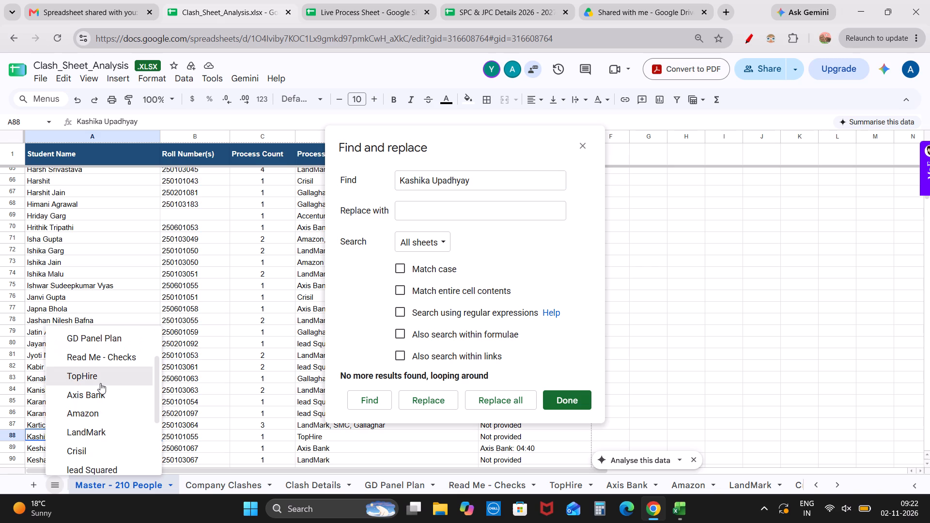
click(100, 383)
click(172, 223)
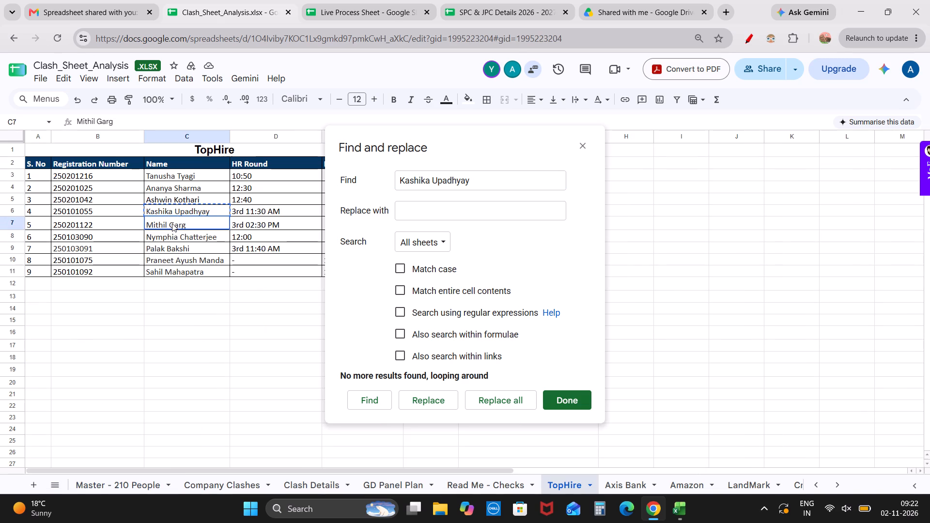
key(ctrl+c)
drag(472, 184, 382, 192)
key(ctrl+v)
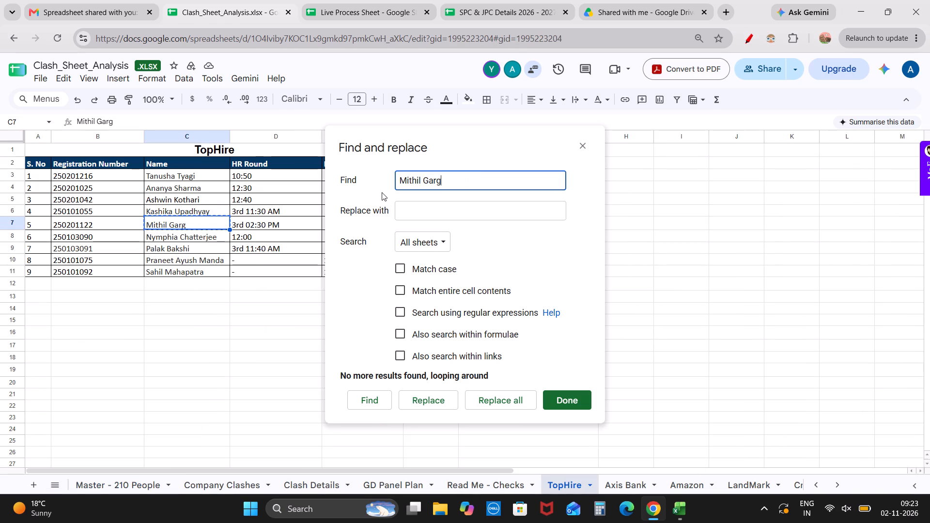
click(375, 407)
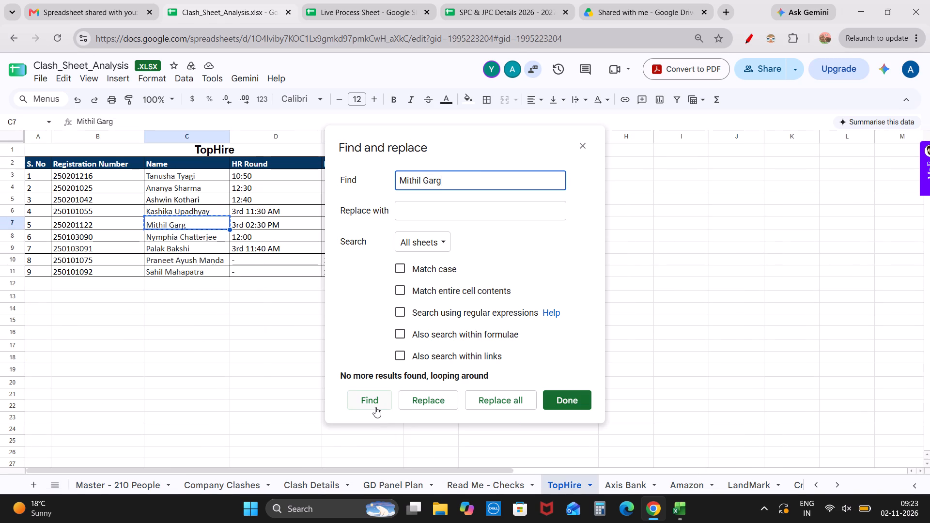
click(375, 407)
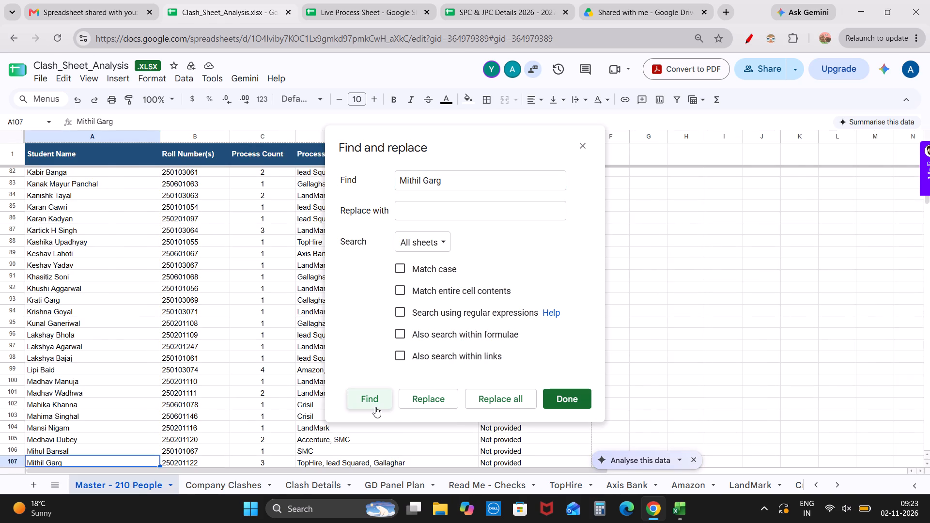
click(375, 407)
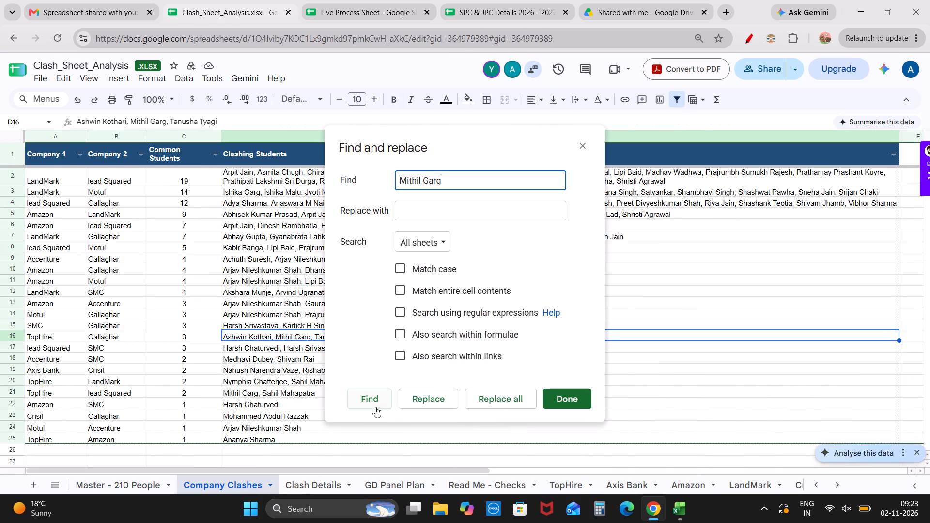
click(375, 407)
click(375, 407)
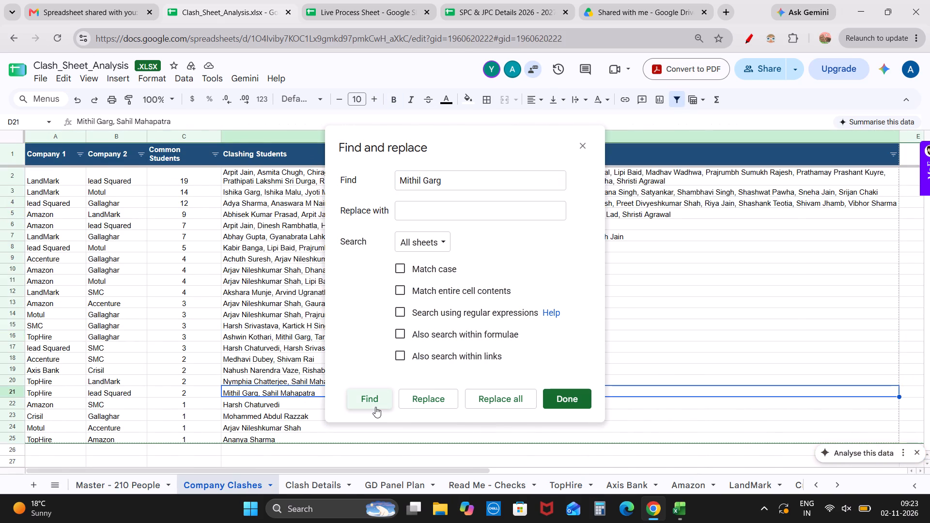
click(375, 407)
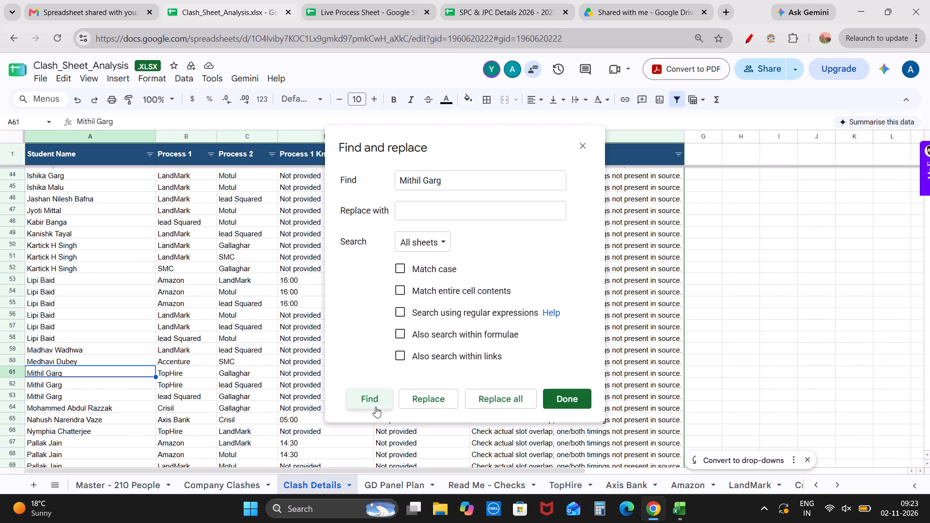
click(375, 407)
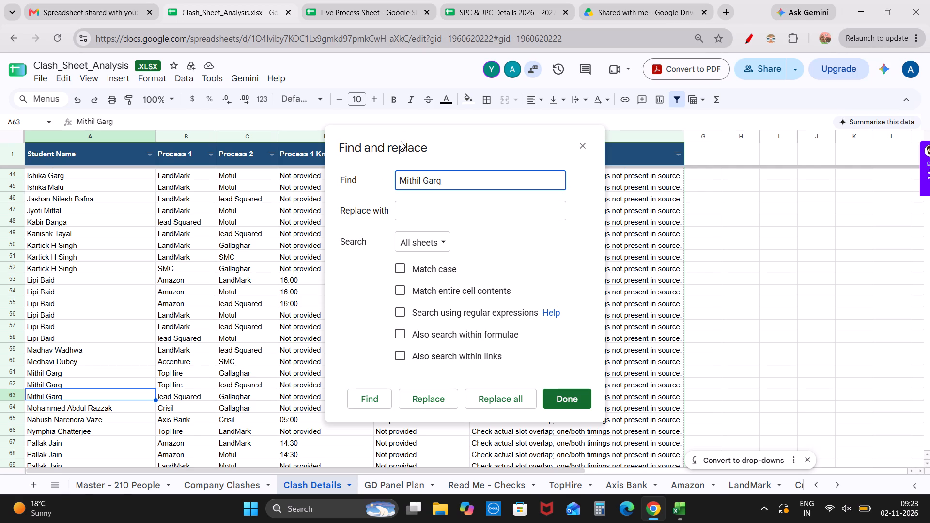
drag(401, 144, 566, 142)
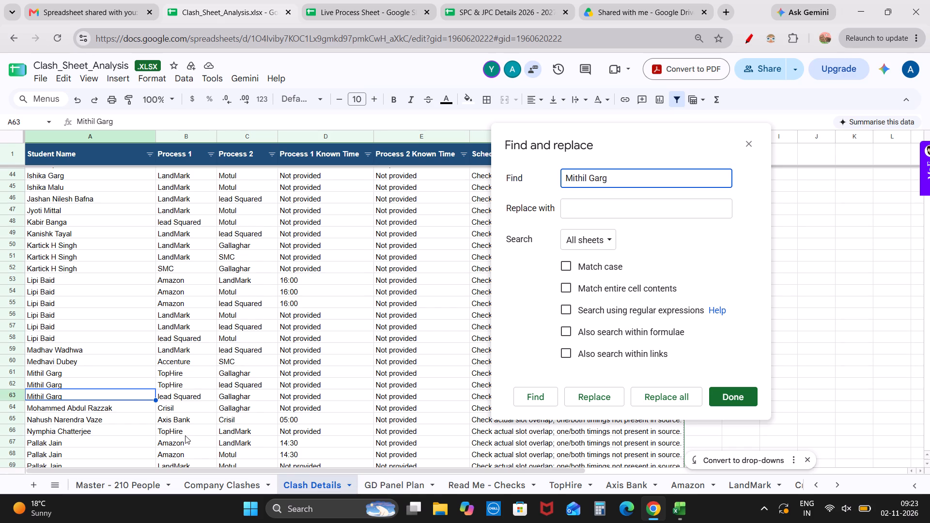
click(541, 390)
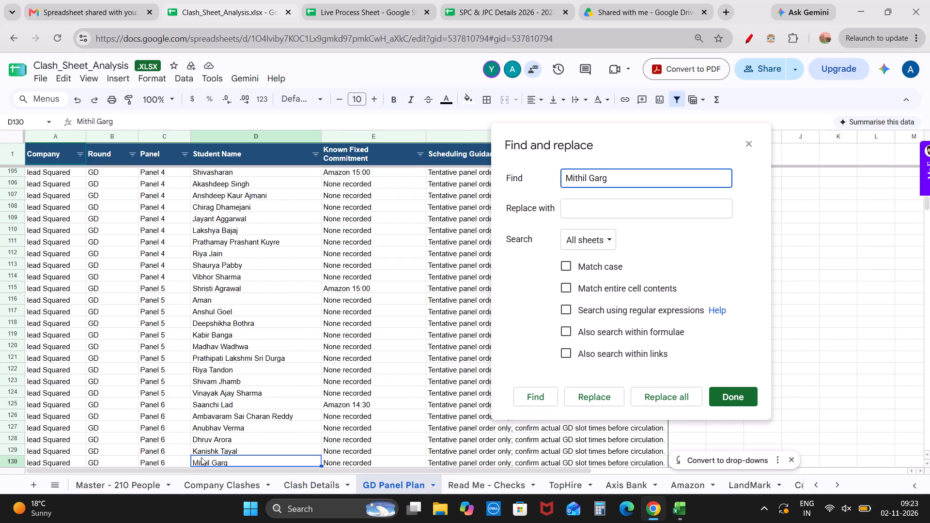
Open the lead Squared sheet and check its student list for the candidate being searched.
click(54, 480)
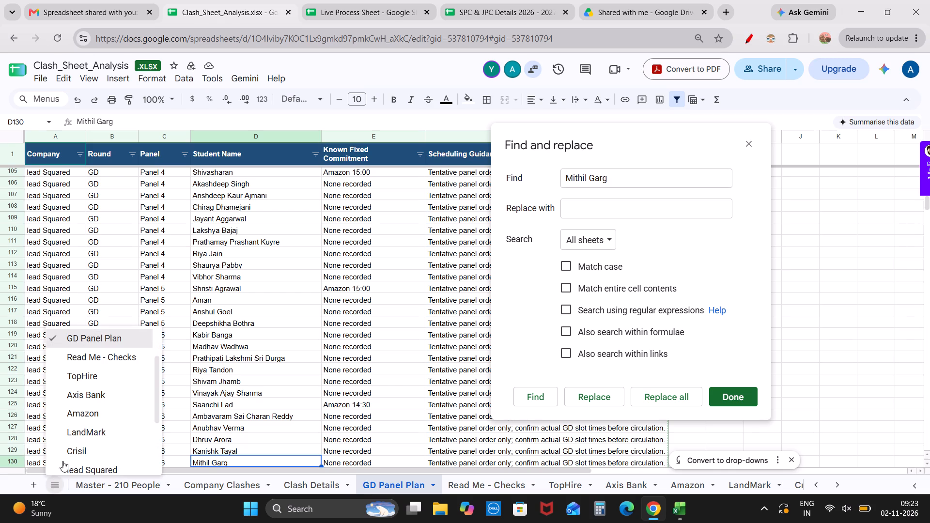
scroll(84, 374, down, 1)
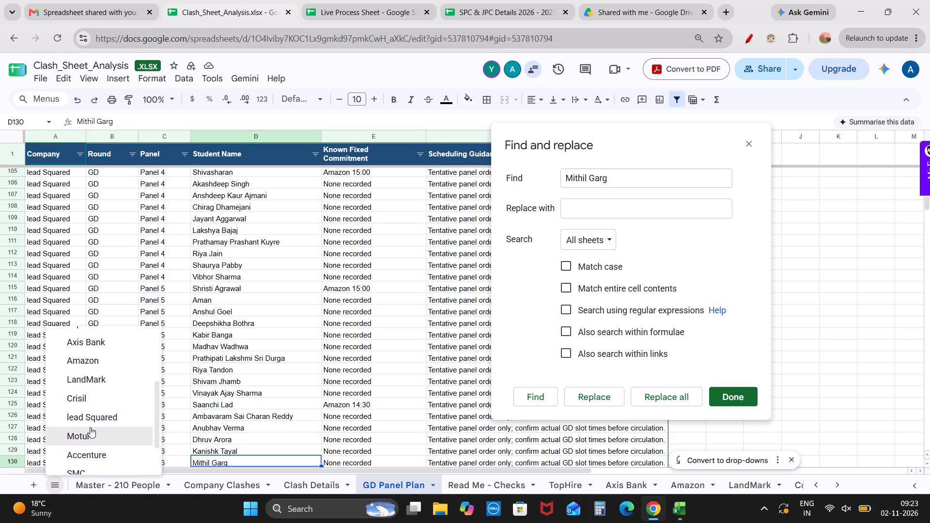
click(90, 427)
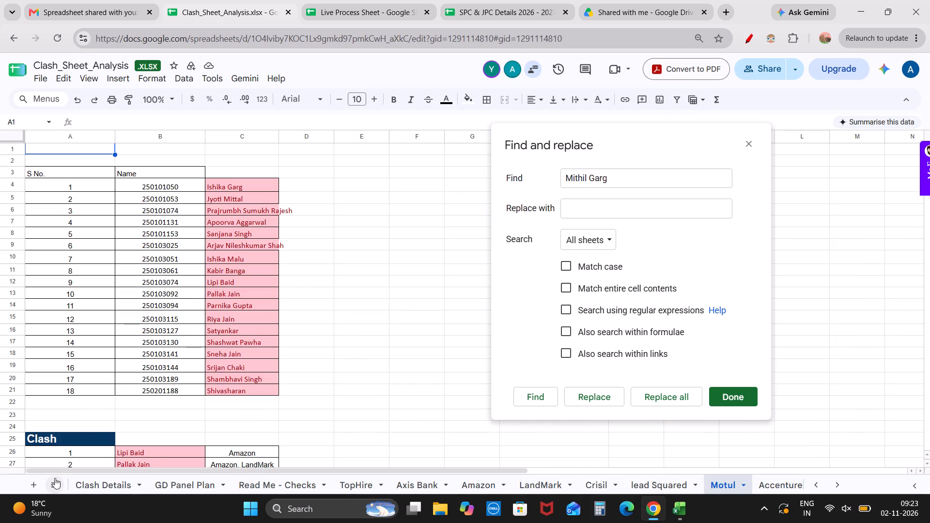
click(55, 478)
click(96, 418)
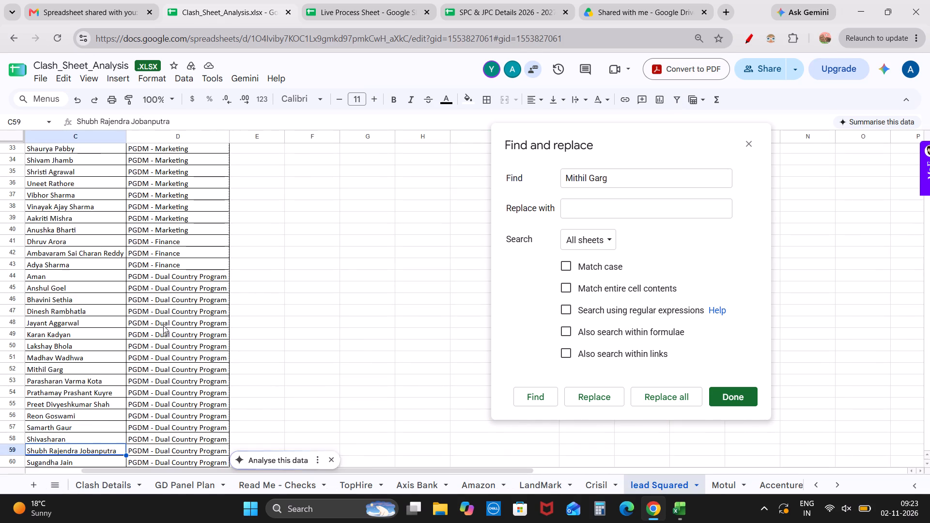
click(163, 325)
scroll(186, 425, down, 4)
scroll(186, 425, up, 2)
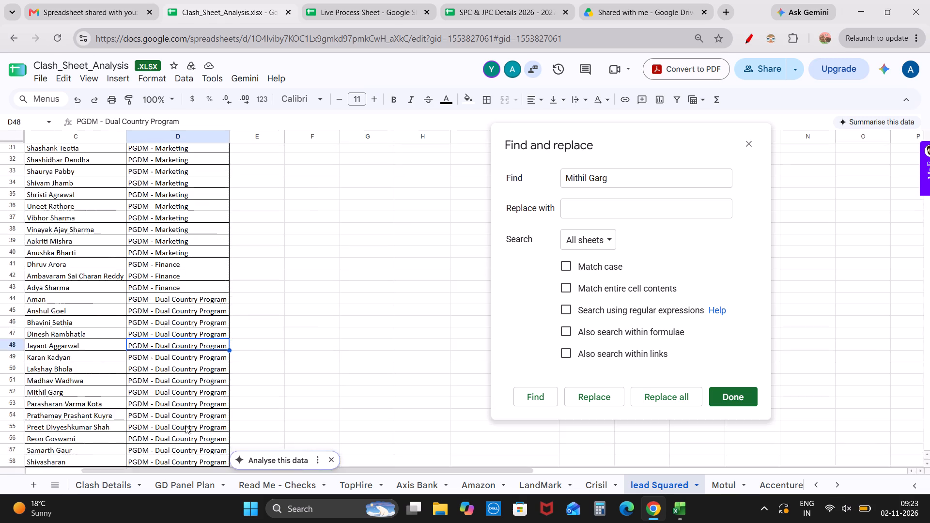
scroll(146, 333, up, 4)
Open the Gallaghar sheet and look through its student list and GD panel columns.
click(57, 484)
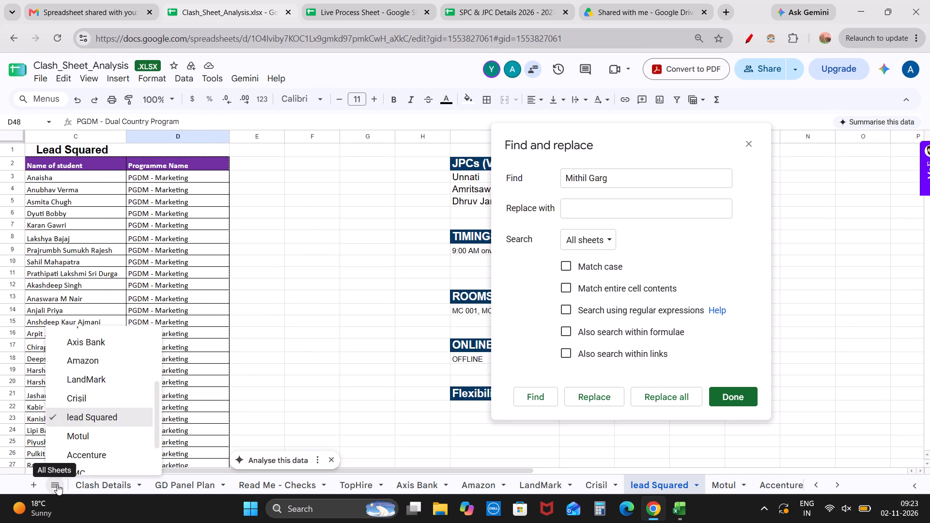
scroll(97, 376, down, 3)
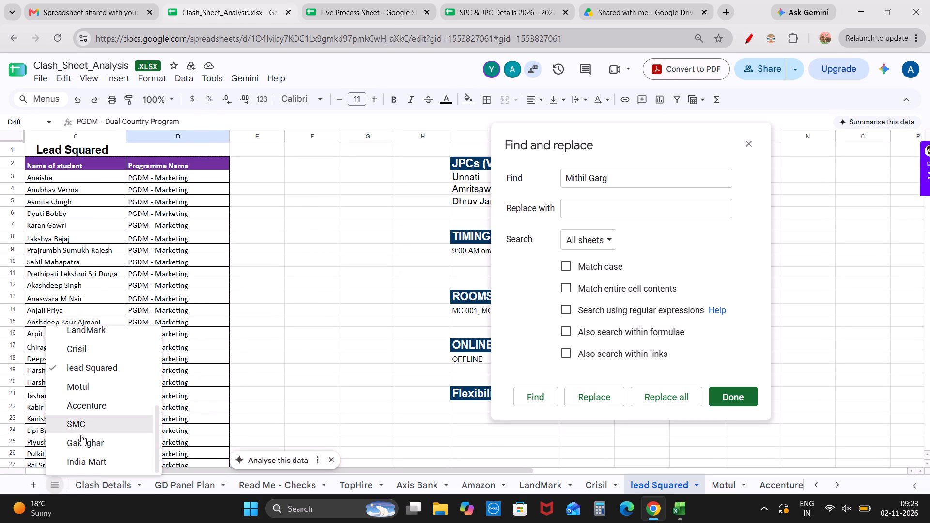
click(81, 439)
click(115, 333)
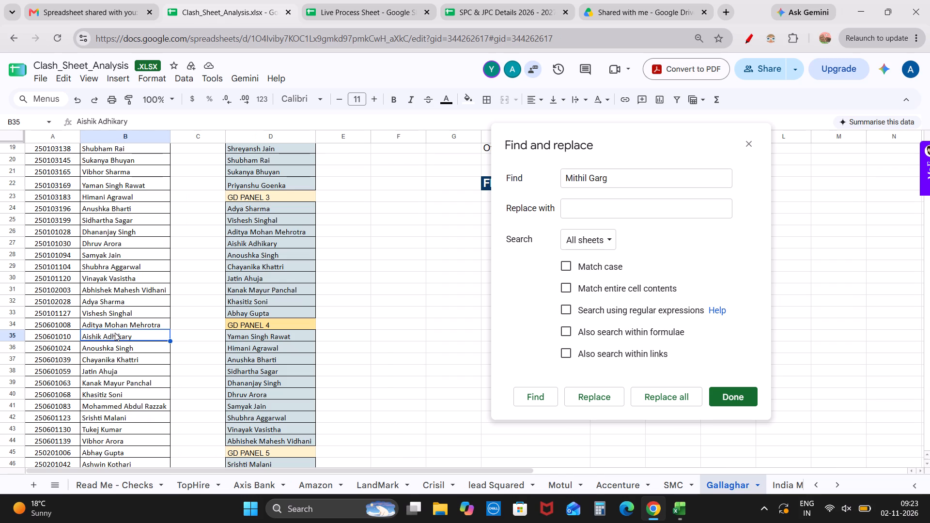
scroll(184, 247, up, 3)
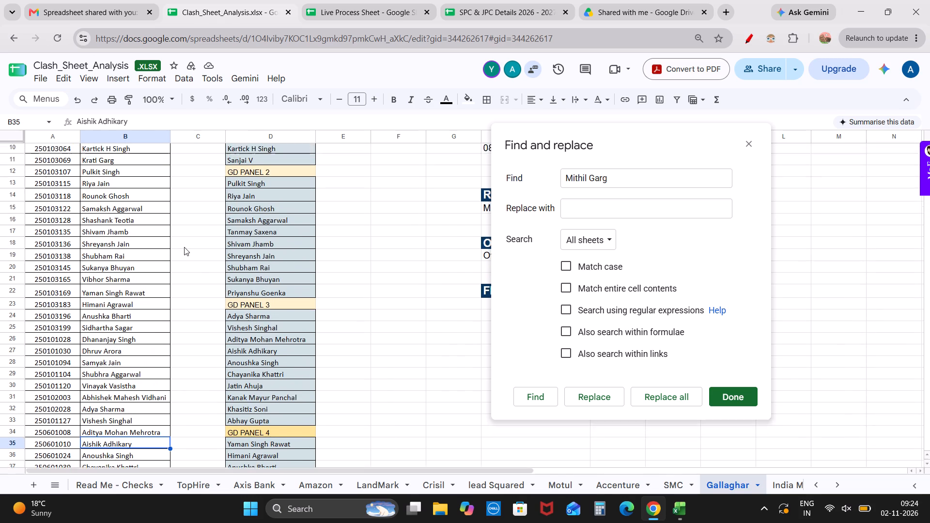
scroll(184, 247, up, 1)
Search all sheets again for the same candidate, advancing to the Gallaghar rows of GD Panel Plan.
key(ctrl+f)
key(ctrl+v)
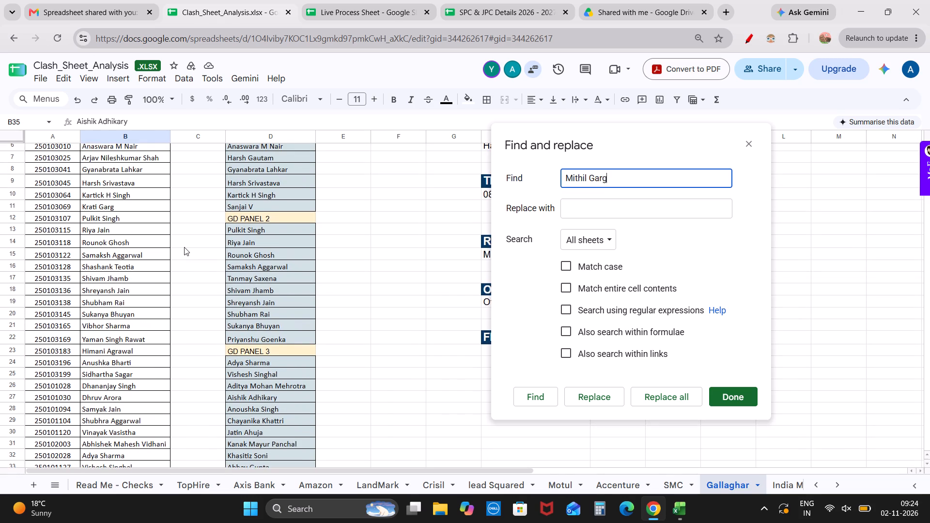
key(Return)
click(184, 247)
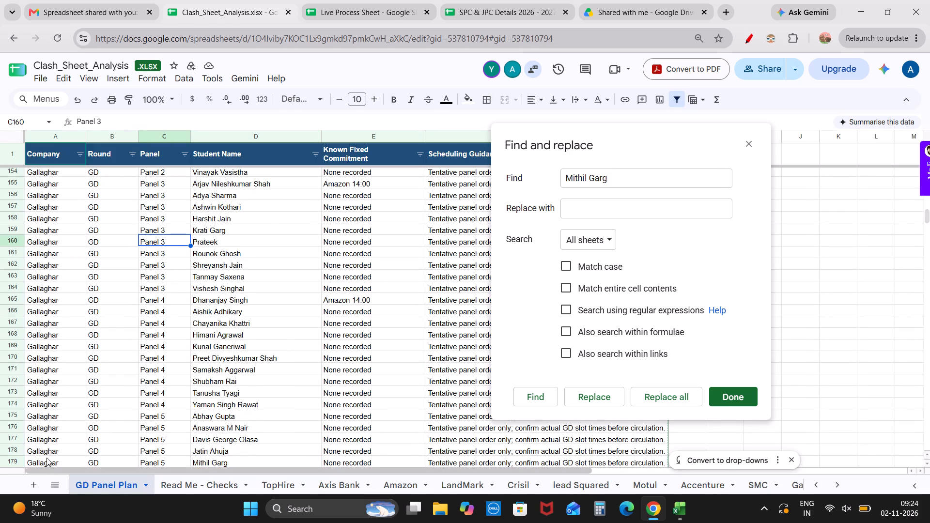
Reopen the Gallaghar sheet, look through the GD panels in column D, and select the searched candidate's entry under GD PANEL 5.
click(55, 479)
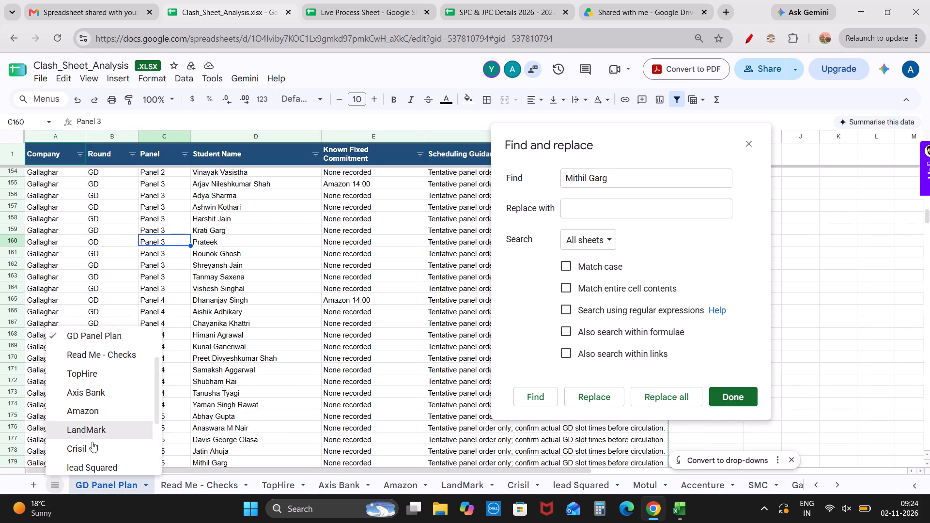
scroll(92, 442, down, 2)
click(97, 474)
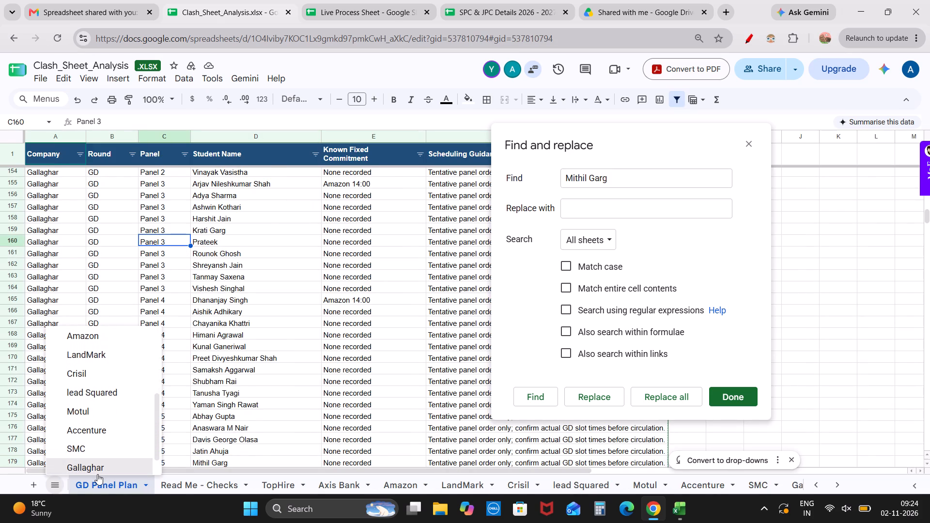
scroll(233, 370, up, 3)
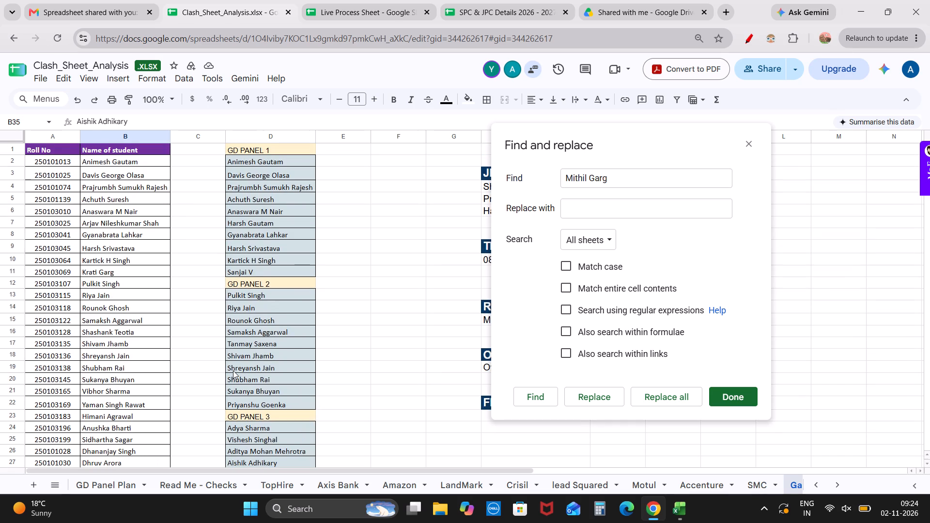
scroll(259, 350, down, 2)
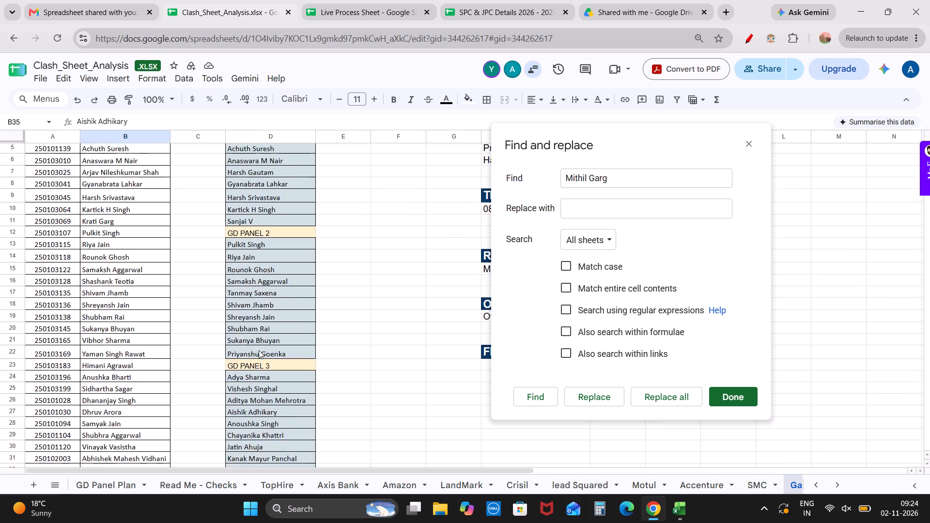
scroll(259, 350, down, 3)
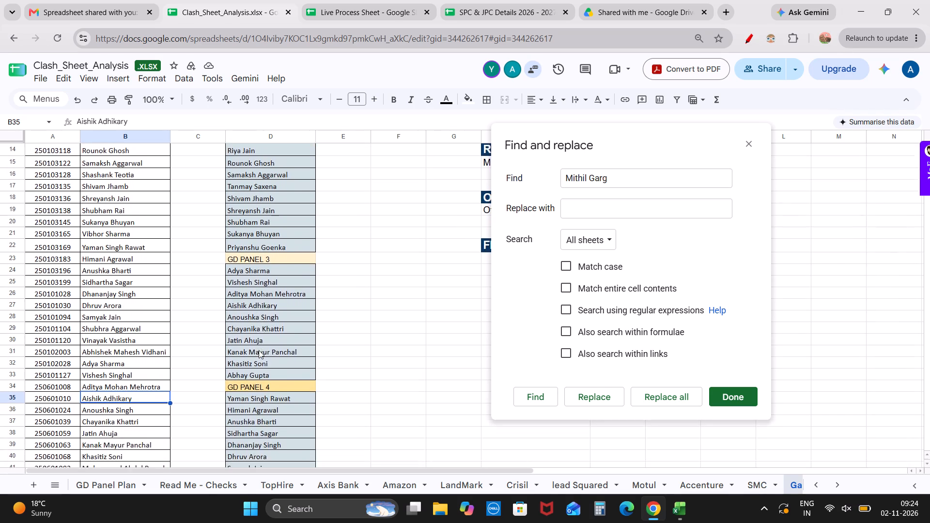
scroll(259, 350, down, 6)
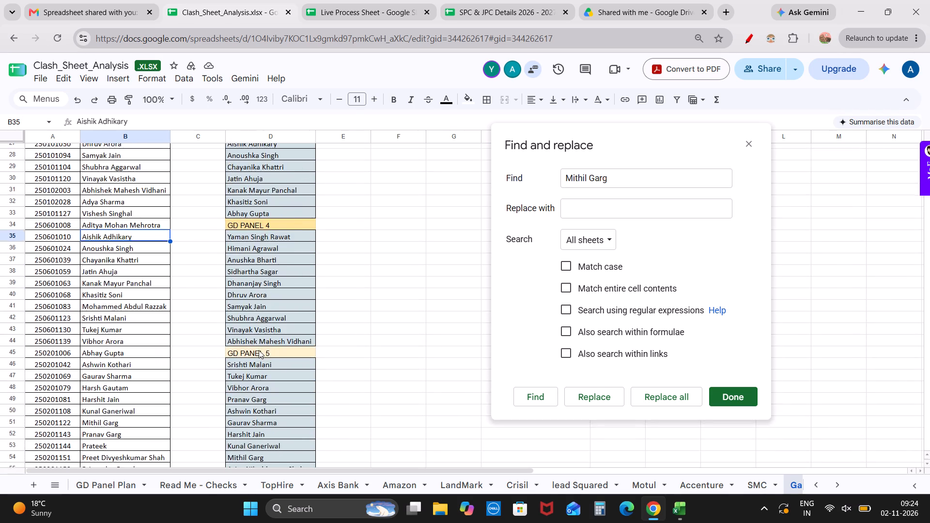
scroll(259, 350, down, 1)
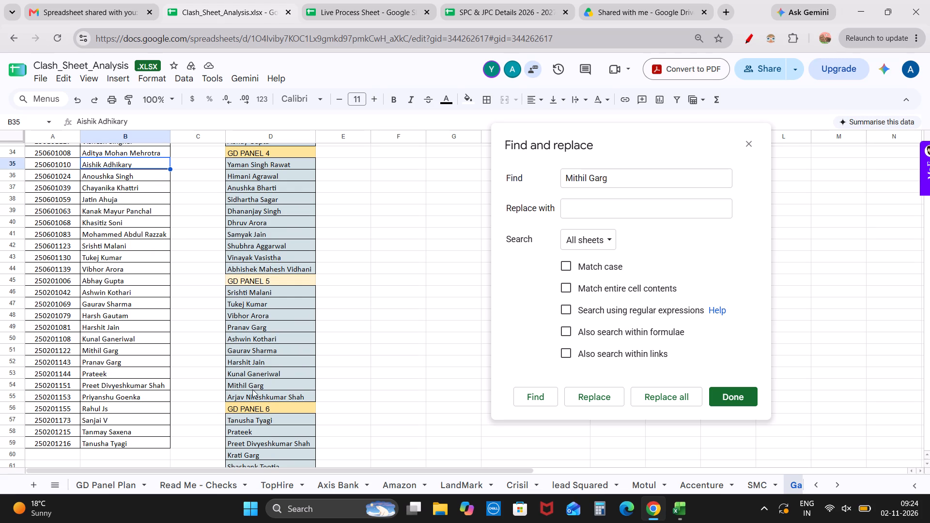
click(258, 387)
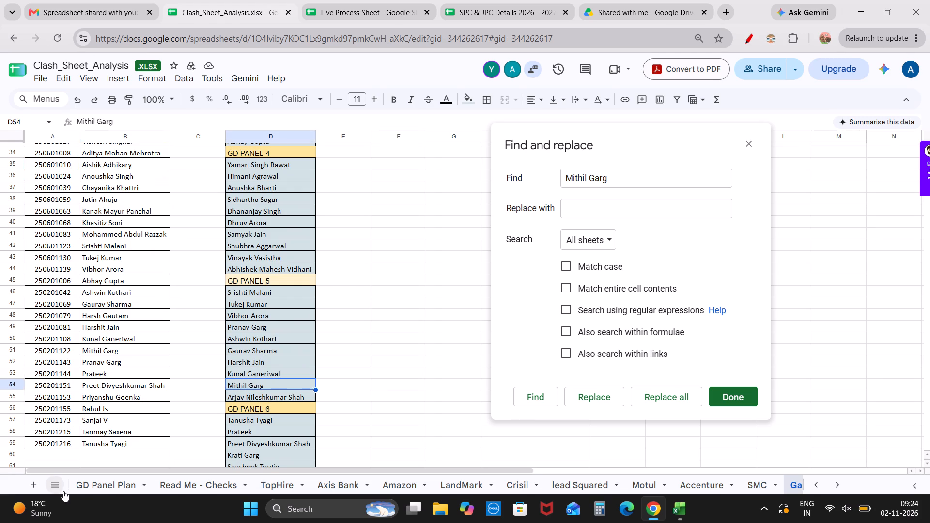
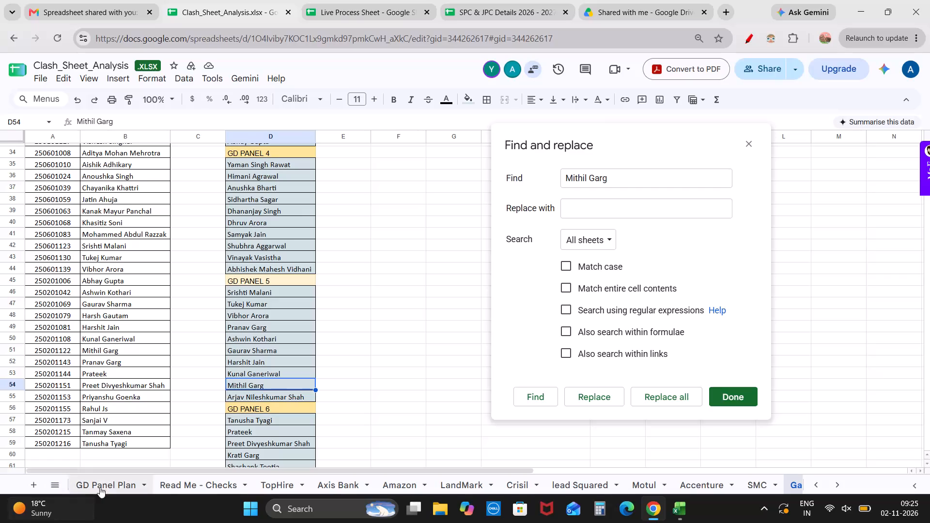
Check the searched candidate's row in Master - 210 People and the company pairs in the Company Clashes sheet.
click(62, 485)
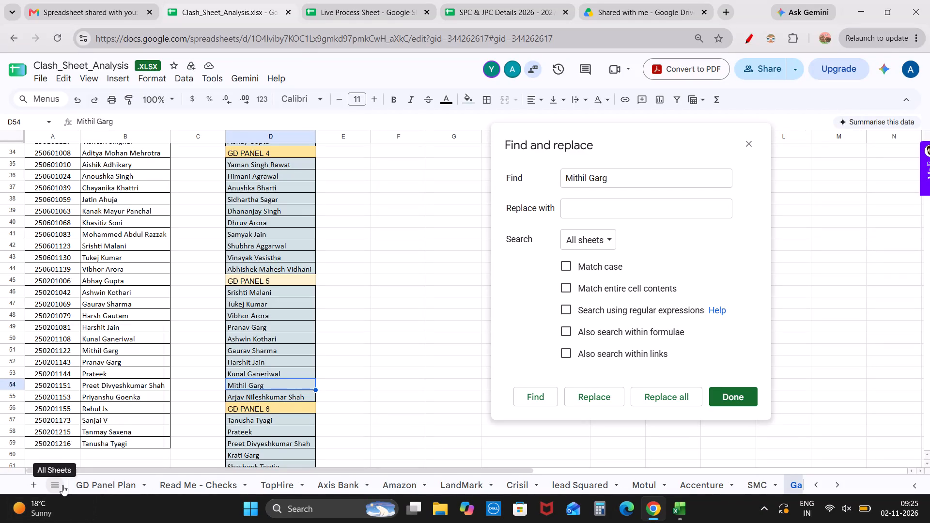
scroll(99, 416, up, 2)
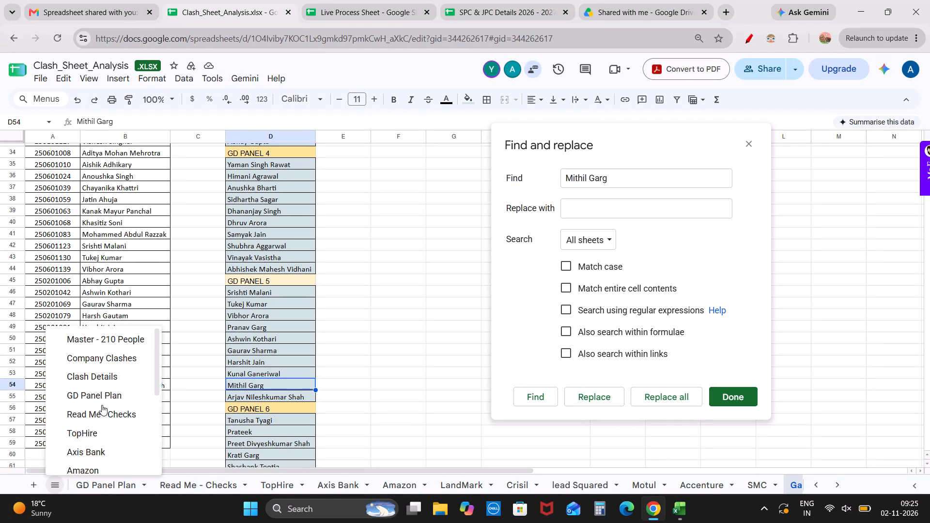
click(120, 338)
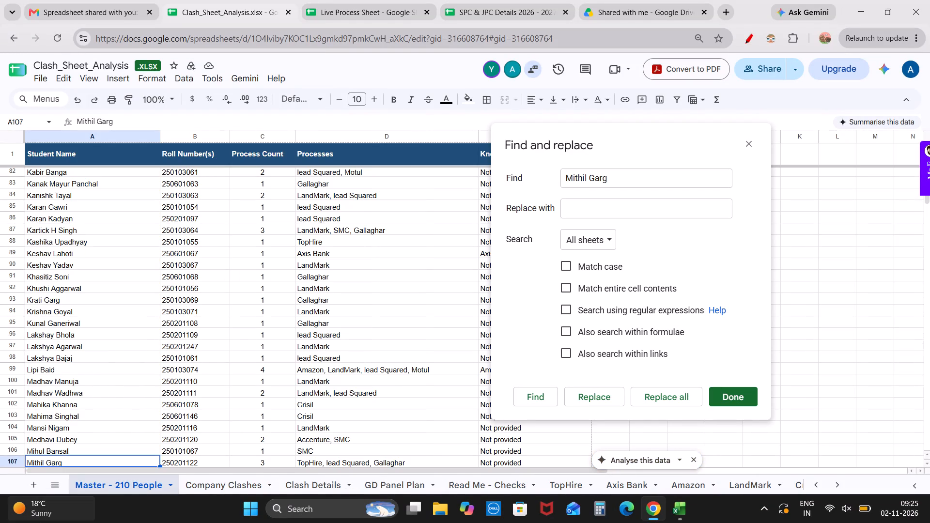
click(56, 486)
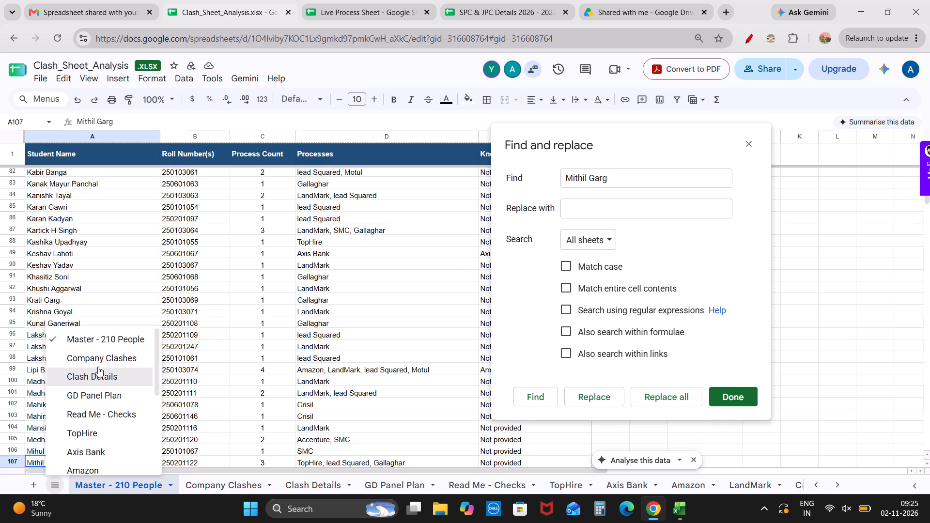
click(98, 364)
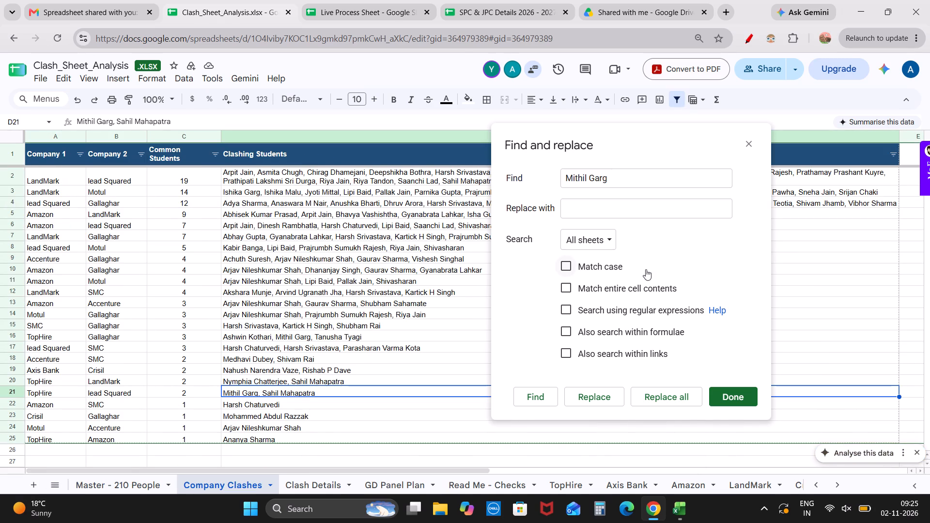
Search all sheets again for the same candidate, stepping through the TopHire, lead Squared and Gallaghar entries back to Master - 210 People.
click(547, 398)
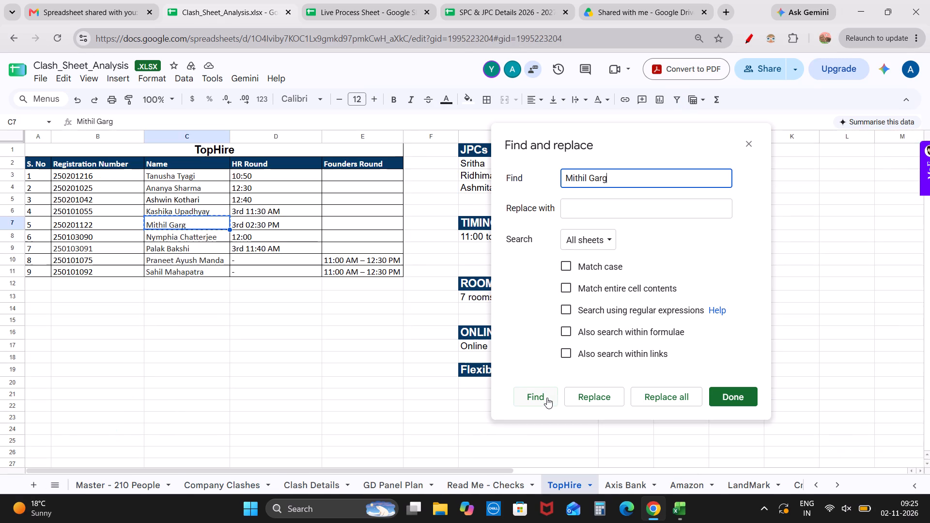
click(547, 398)
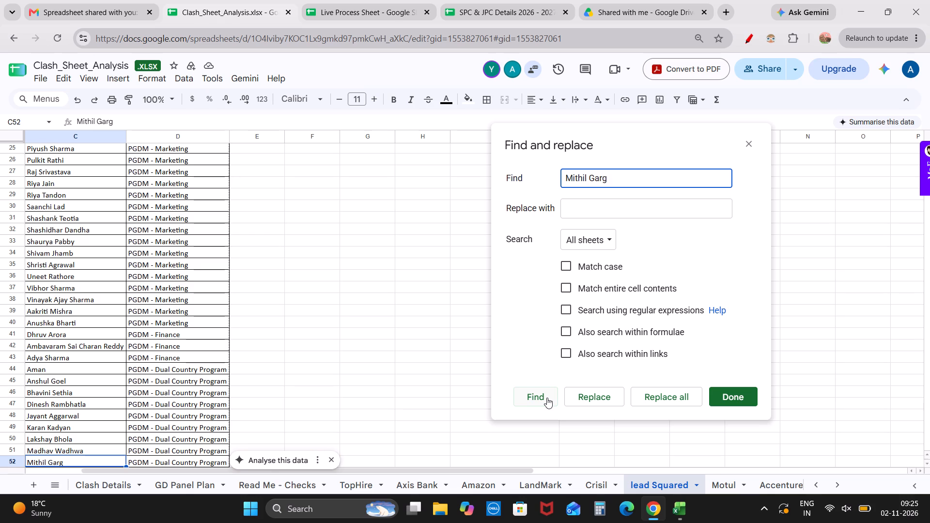
click(547, 398)
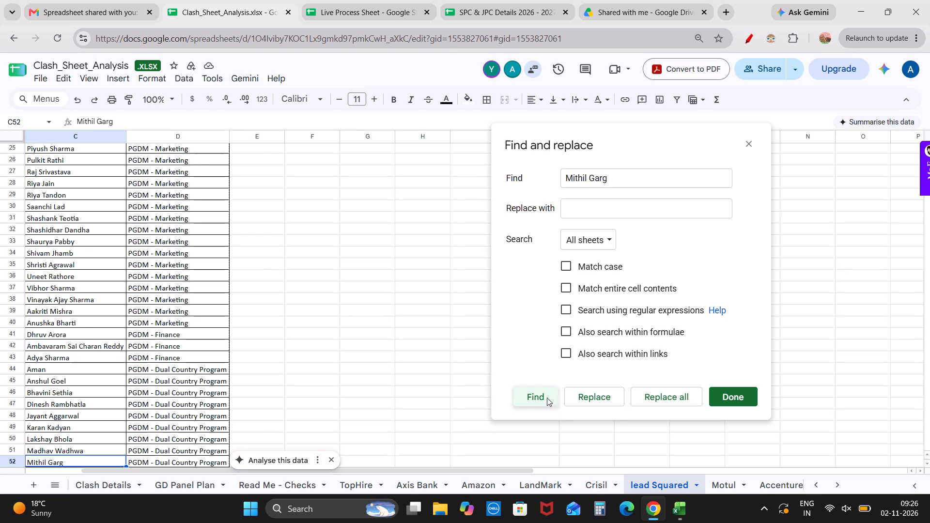
click(547, 398)
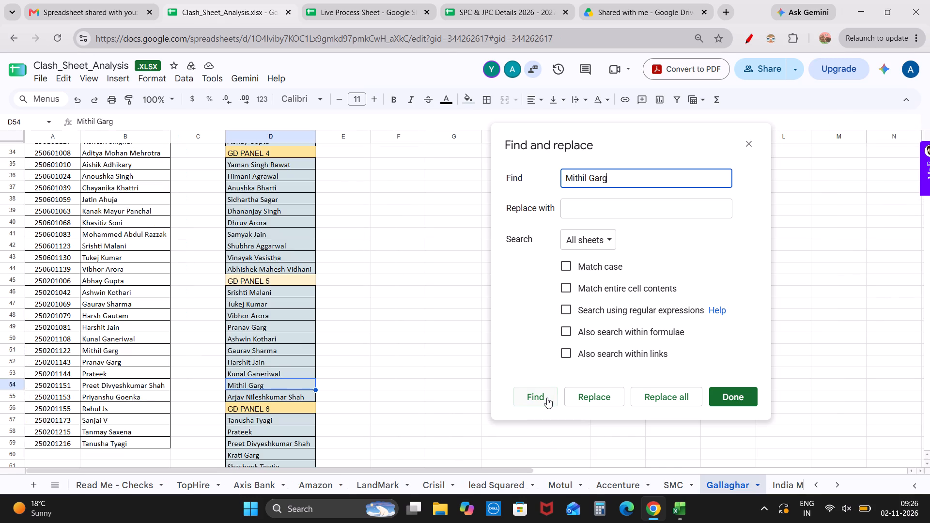
click(547, 398)
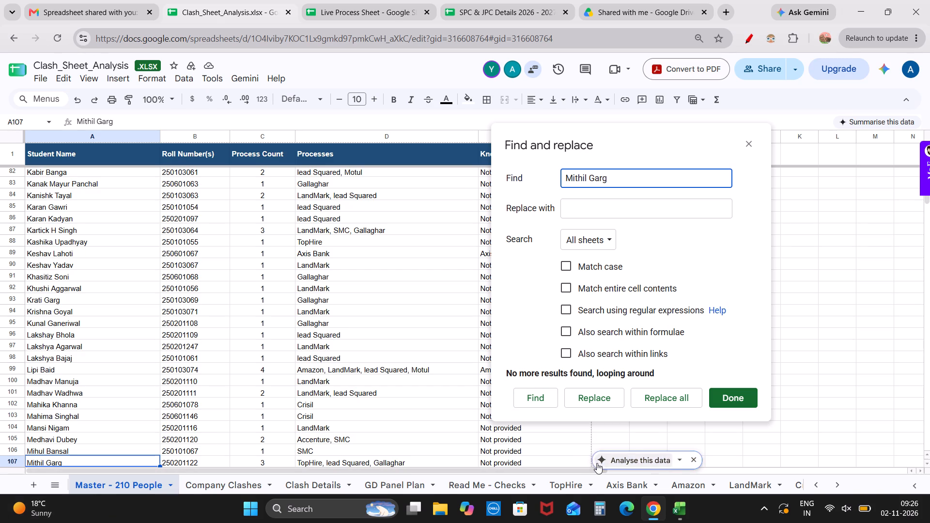
Copy the name of the candidate at serial number 7 in the TopHire sheet and search all sheets for it.
click(561, 486)
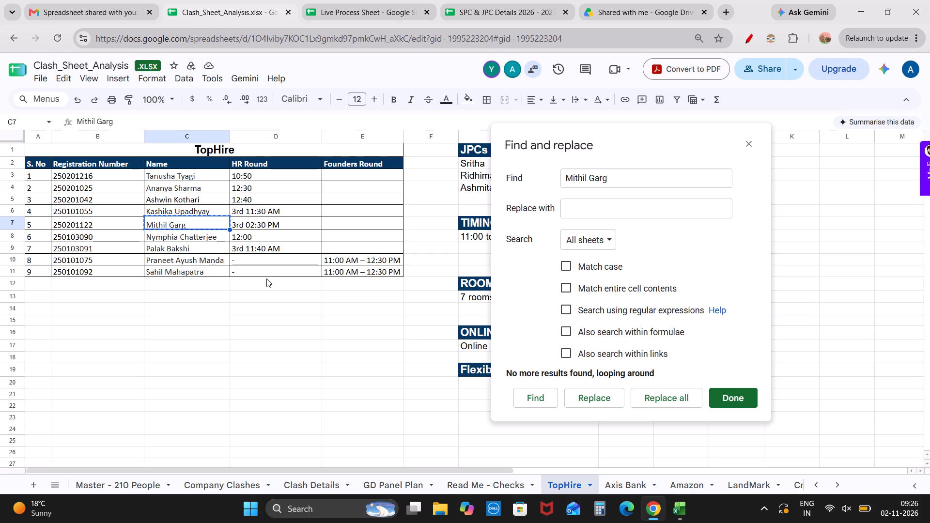
click(200, 249)
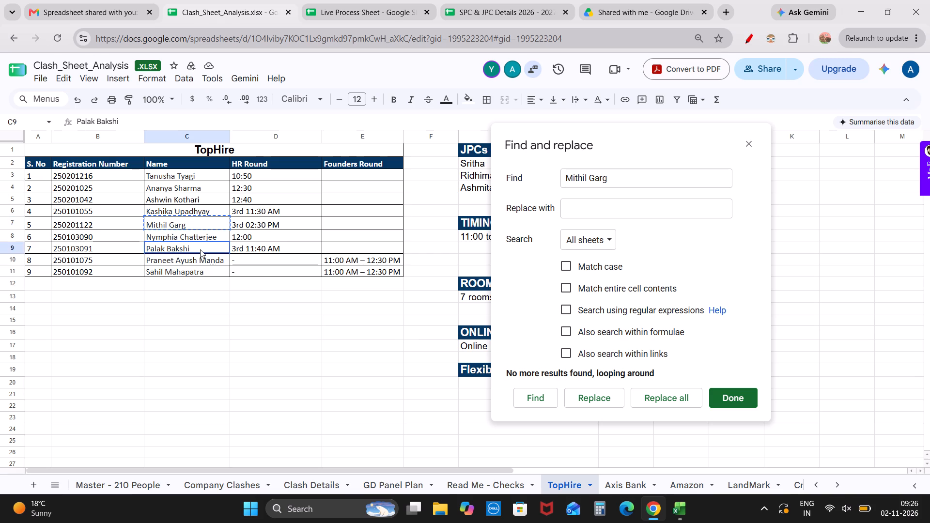
key(ctrl+c)
key(ctrl+f)
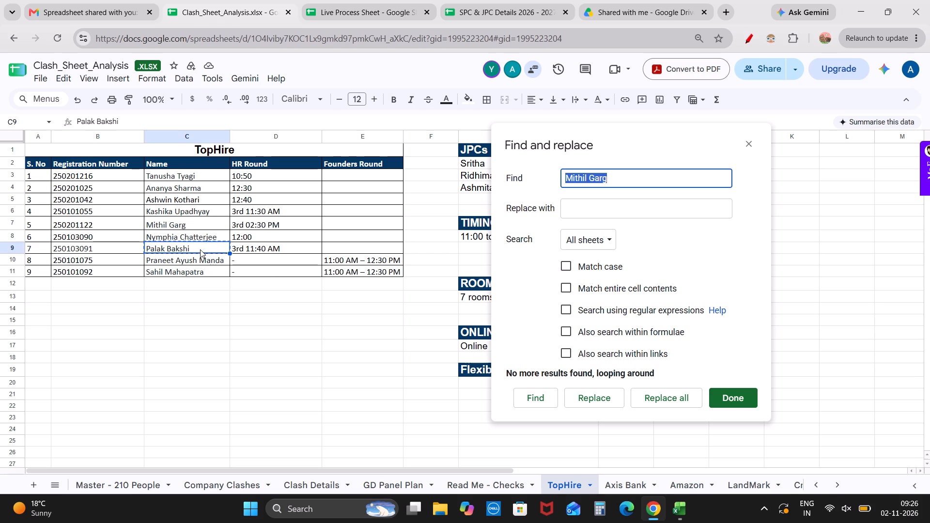
key(ctrl+v)
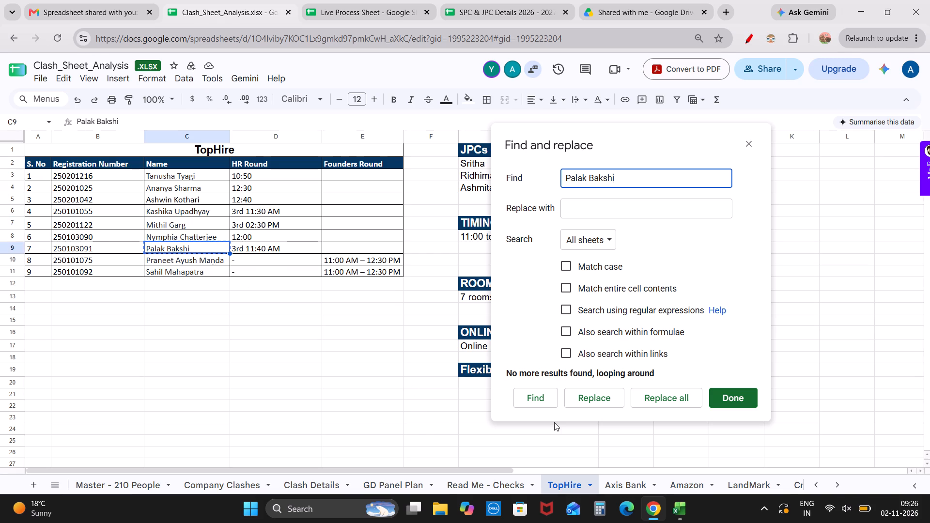
click(525, 405)
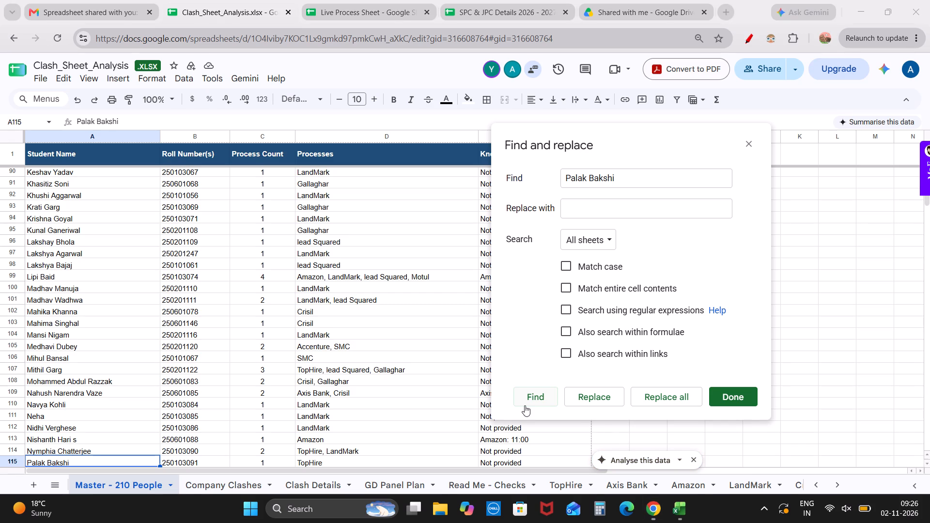
click(172, 322)
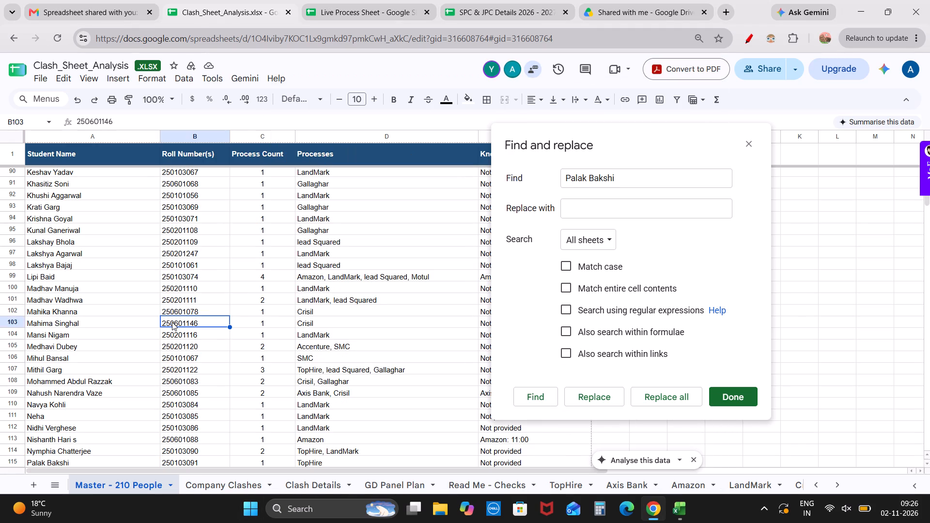